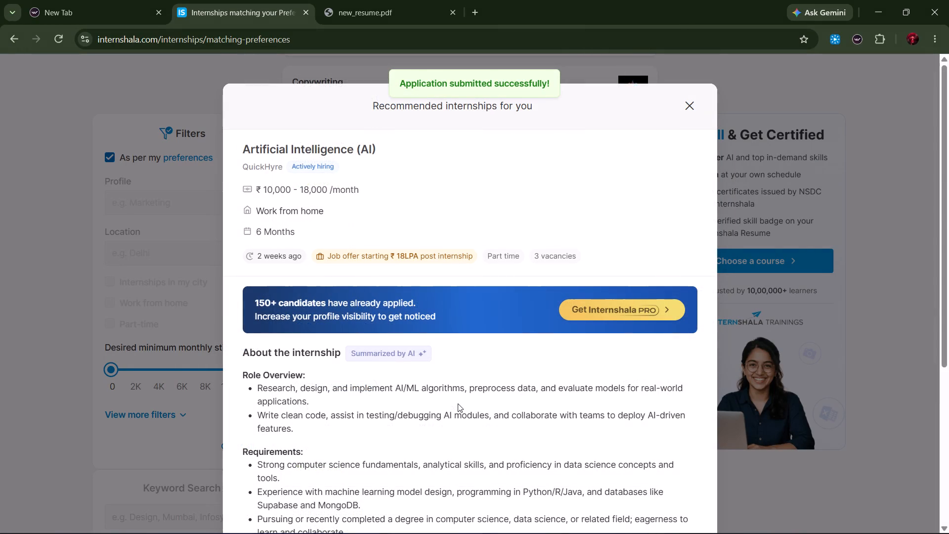
# Read through the recommended Artificial Intelligence (AI) internship from QuickHyre, then dismiss the recommendation without applying.
pyautogui.scroll(-8, 458, 403)
pyautogui.scroll(7, 546, 408)
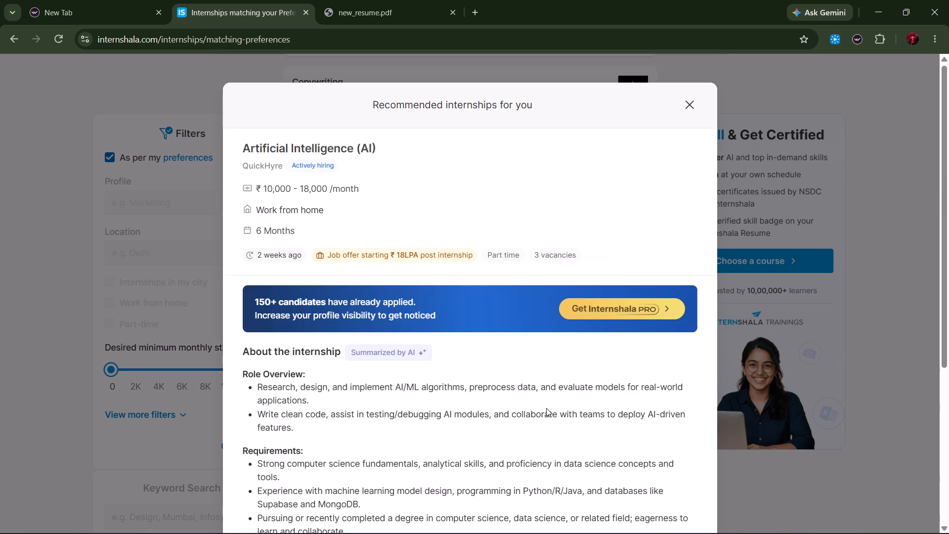
pyautogui.scroll(-5, 546, 408)
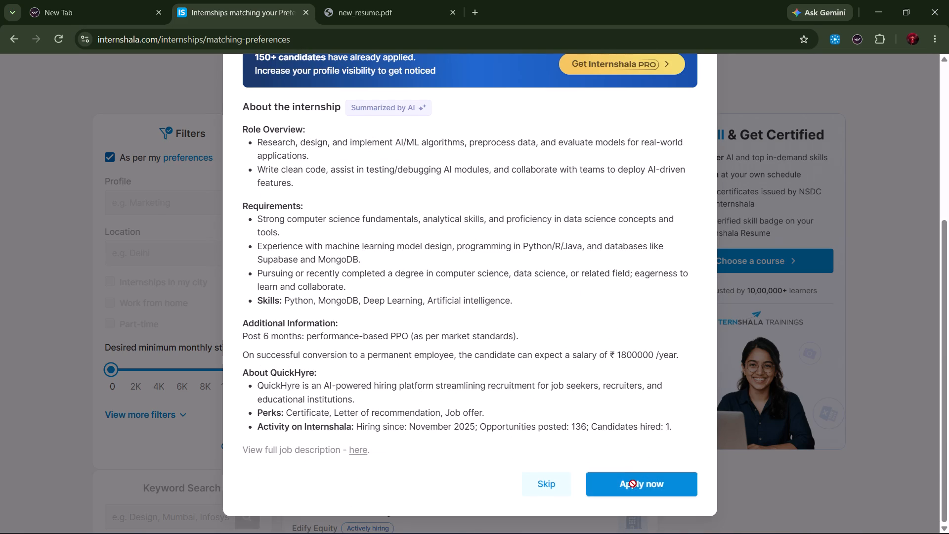
pyautogui.scroll(6, 617, 462)
pyautogui.click(709, 95)
pyautogui.click(691, 110)
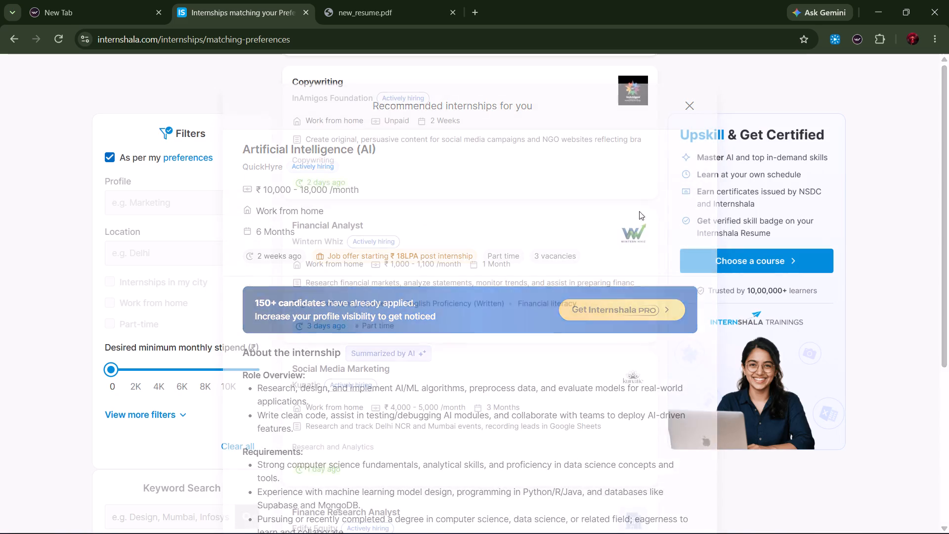
# Browse the list of internships matching the profile preferences.
pyautogui.scroll(-9, 560, 292)
pyautogui.scroll(-18, 494, 365)
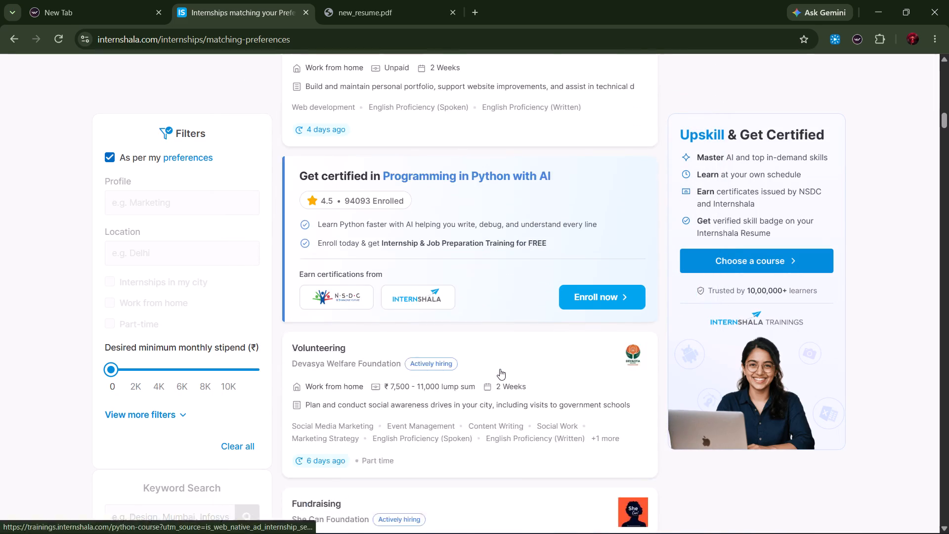
pyautogui.scroll(-14, 500, 369)
pyautogui.scroll(-11, 500, 368)
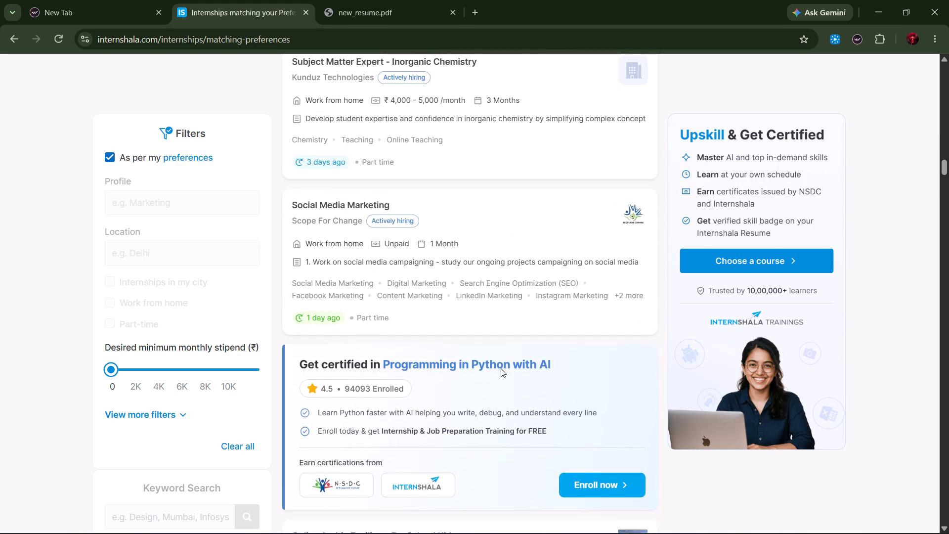
pyautogui.scroll(-14, 501, 368)
# Search the web for "i love pdf" from a new browser tab.
pyautogui.click(410, 5)
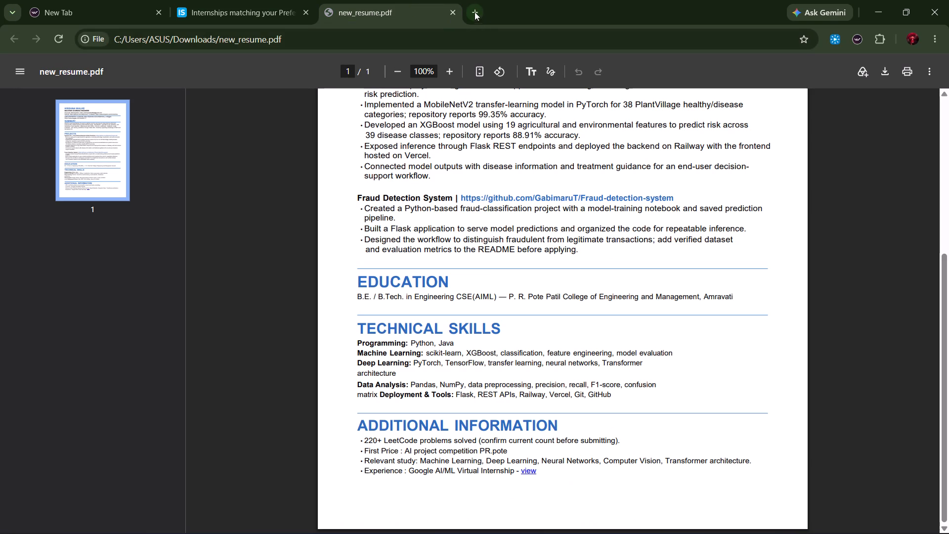
pyautogui.click(474, 12)
pyautogui.click(407, 290)
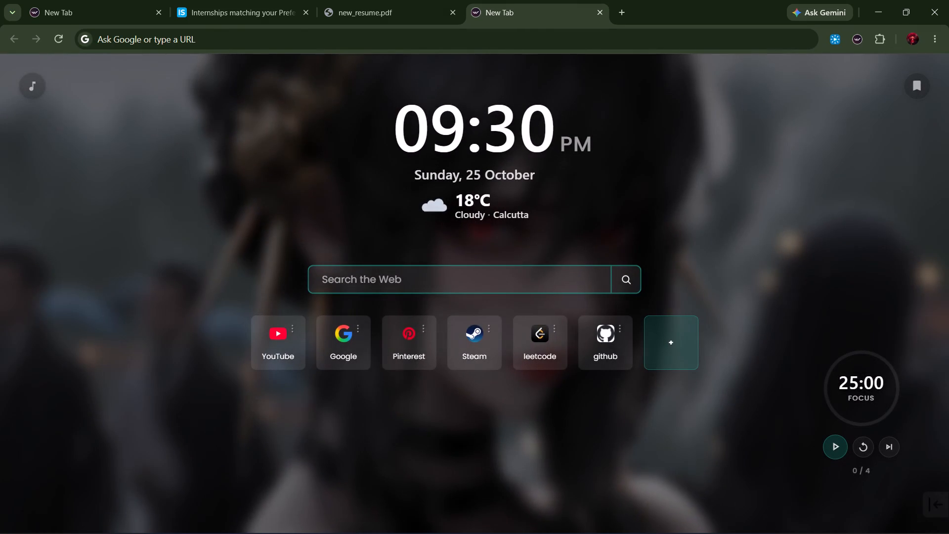
pyautogui.press('i')
pyautogui.press('space')
pyautogui.write('l')
pyautogui.press('o')
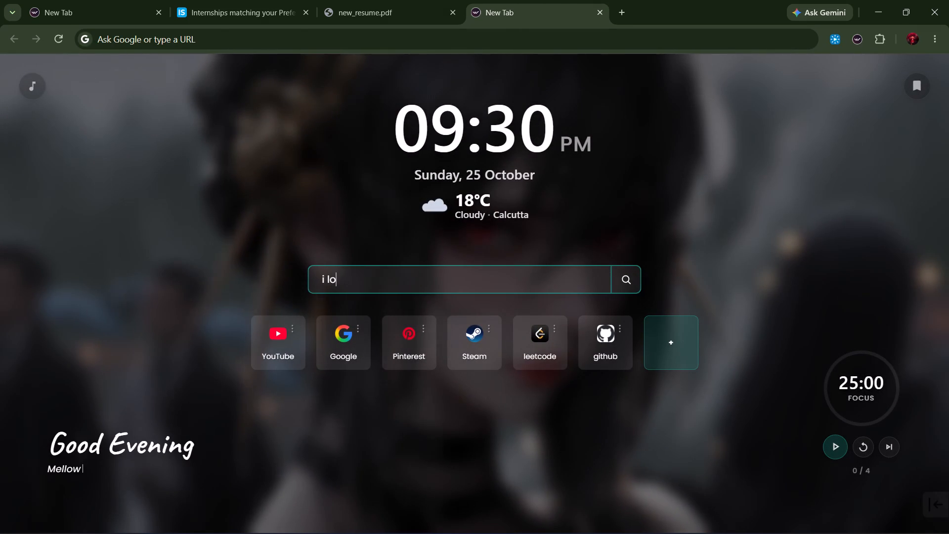
pyautogui.write('ve o')
pyautogui.press('BackSpace')
pyautogui.write('pdf')
pyautogui.press('Return')
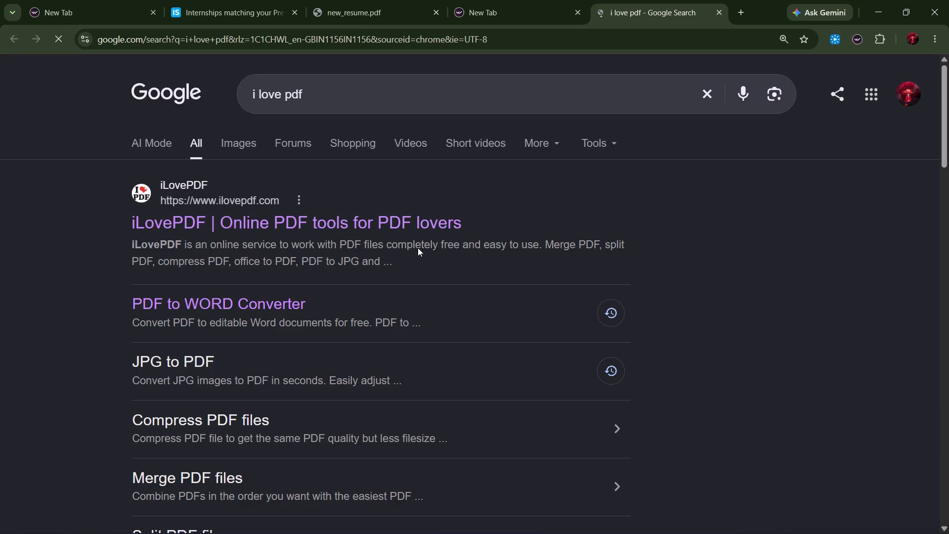
# Open the iLovePDF website and go to its PDF to Word converter.
pyautogui.click(398, 213)
pyautogui.keyDown('ctrl'); pyautogui.scroll(2, 426, 261); pyautogui.keyUp('ctrl')
pyautogui.keyDown('ctrl'); pyautogui.scroll(-5, 426, 261); pyautogui.keyUp('ctrl')
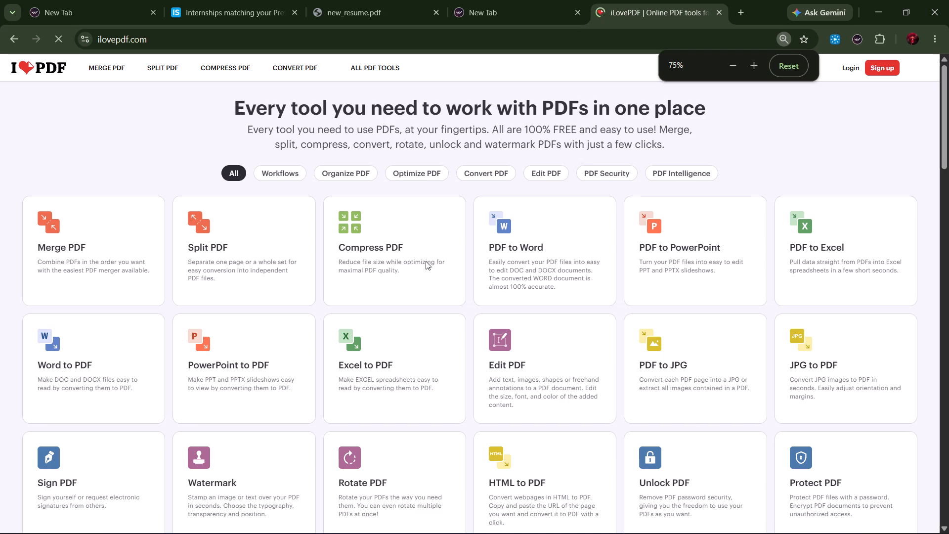
pyautogui.click(522, 242)
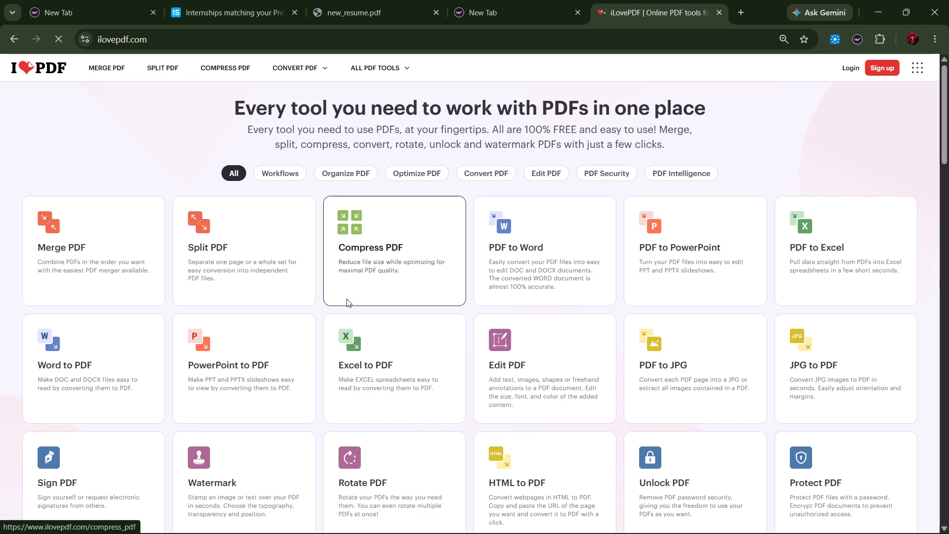
pyautogui.click(454, 171)
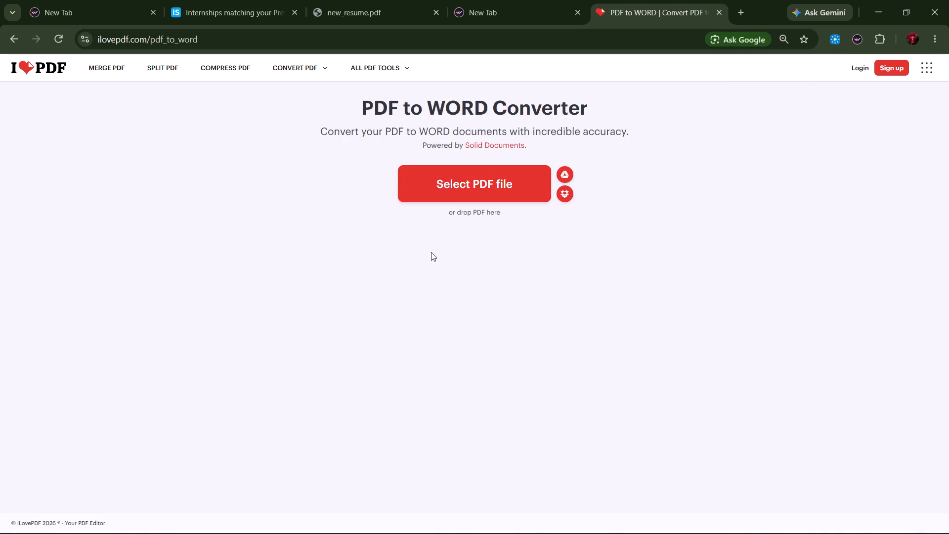
# Upload new_resume from the Downloads folder to the PDF to Word converter.
pyautogui.click(489, 187)
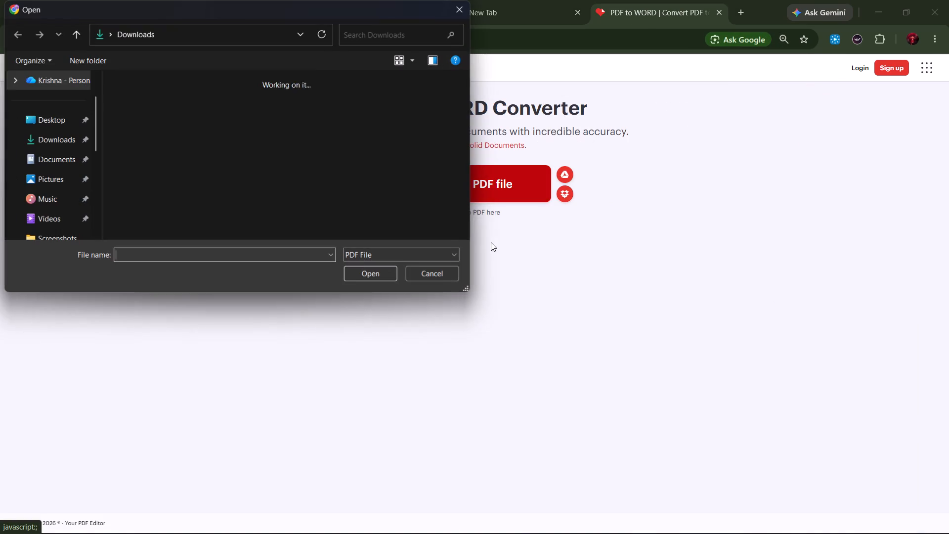
pyautogui.click(142, 95)
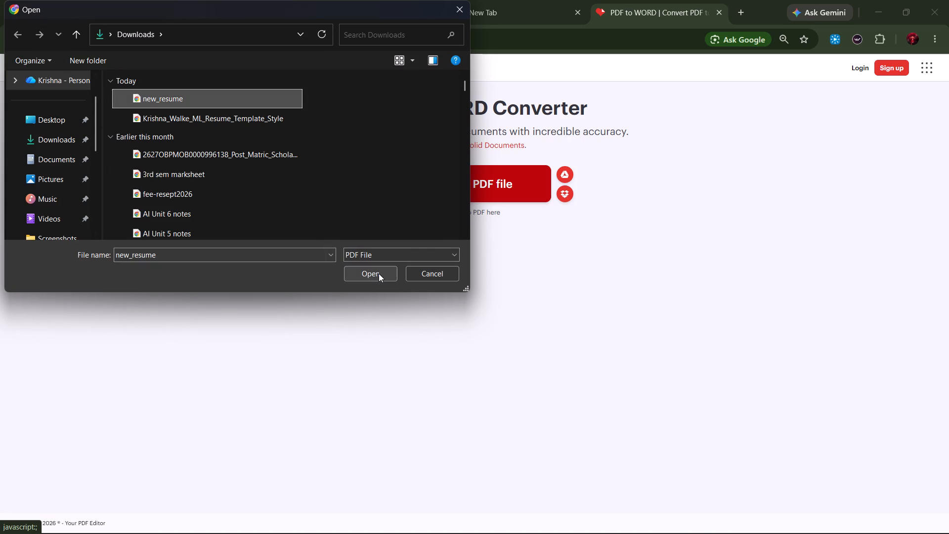
pyautogui.click(379, 273)
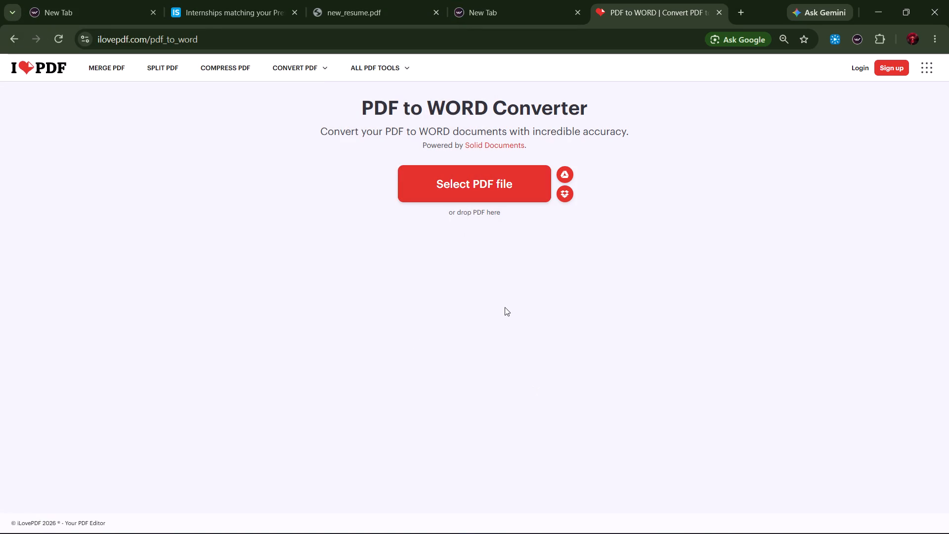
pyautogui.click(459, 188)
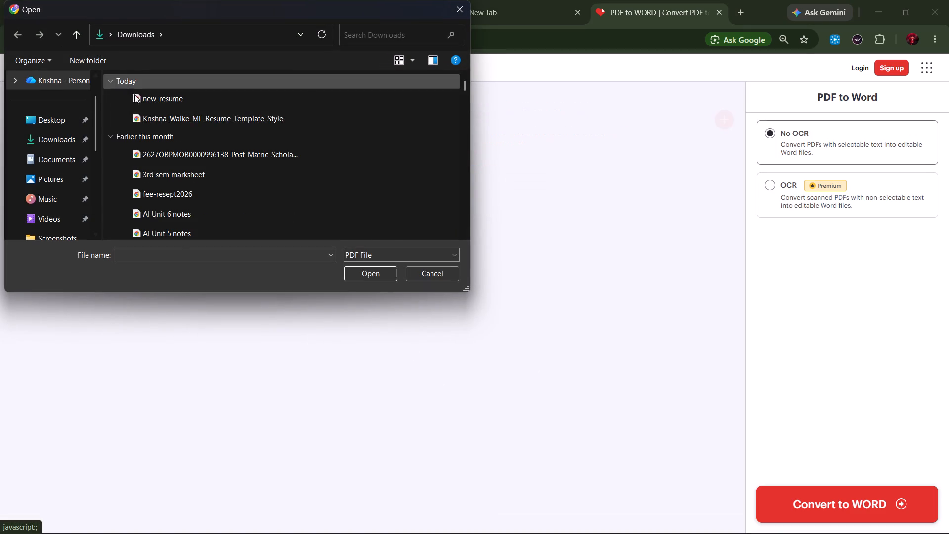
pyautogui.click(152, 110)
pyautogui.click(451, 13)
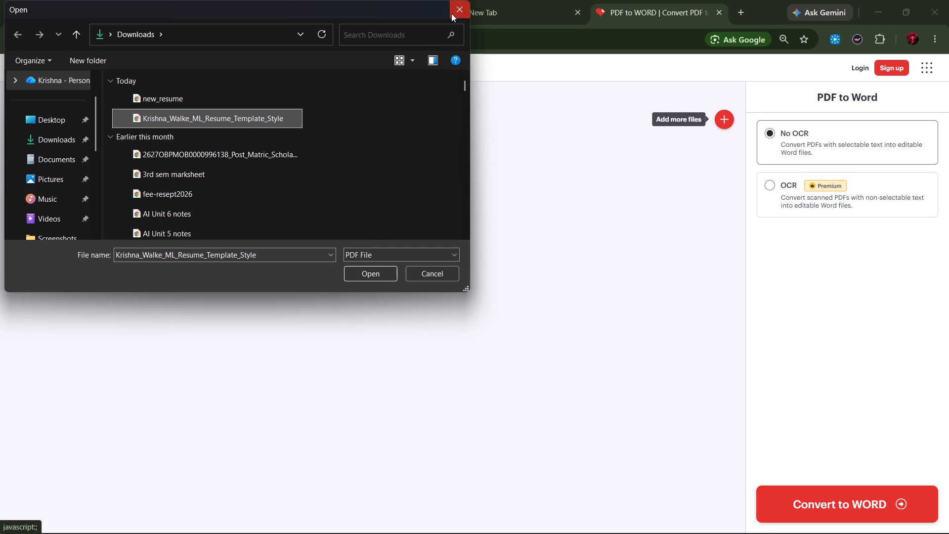
# Convert the uploaded resume to Word with No OCR and download the converted document.
pyautogui.click(864, 491)
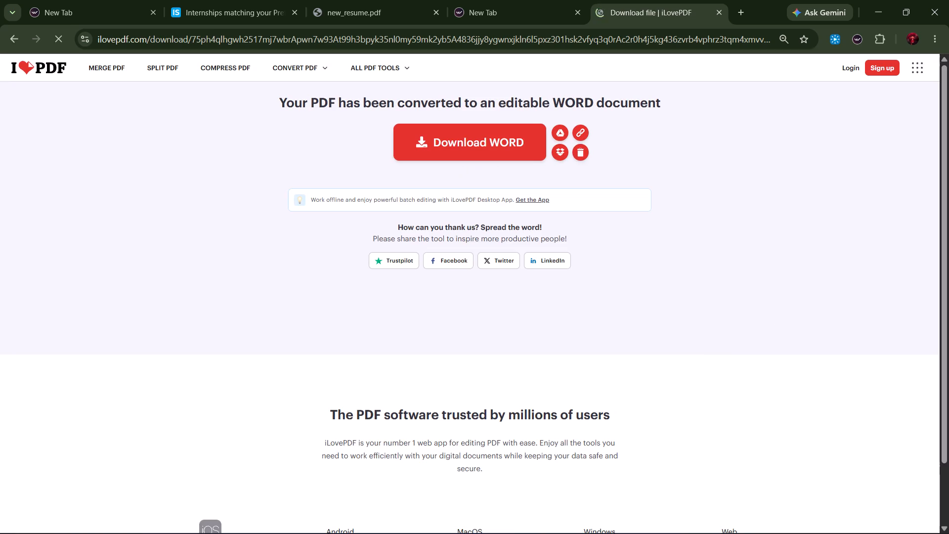
pyautogui.click(486, 151)
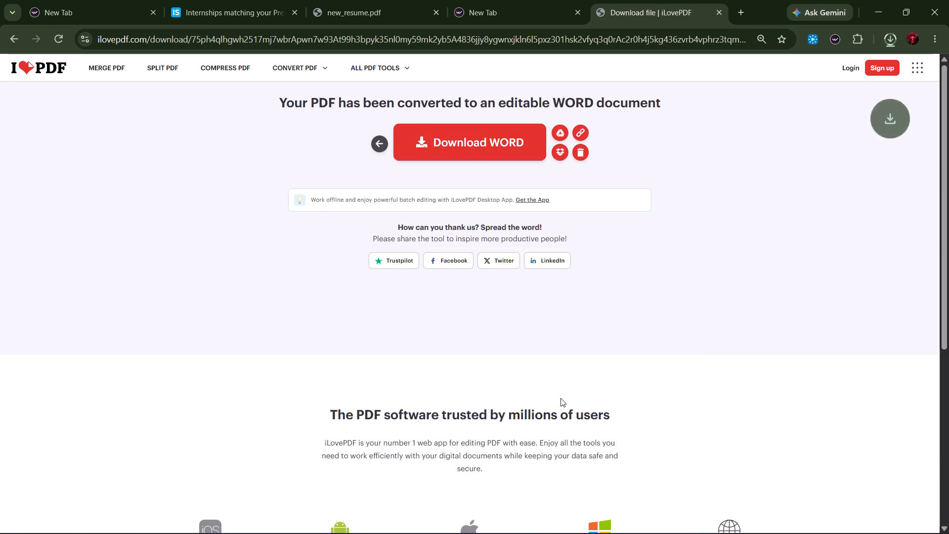
# Open the downloaded new_resume.docx in Word and enable editing.
pyautogui.click(892, 38)
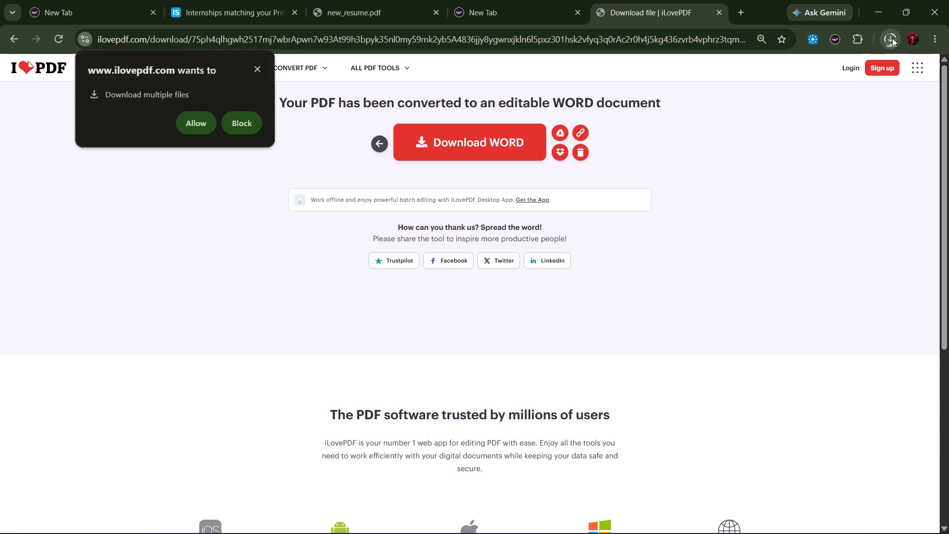
pyautogui.click(886, 36)
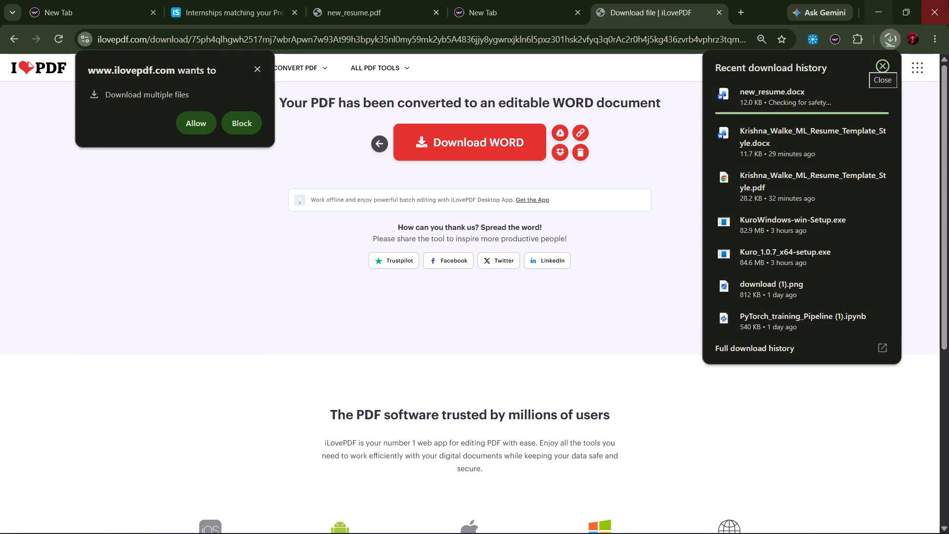
pyautogui.doubleClick(822, 105)
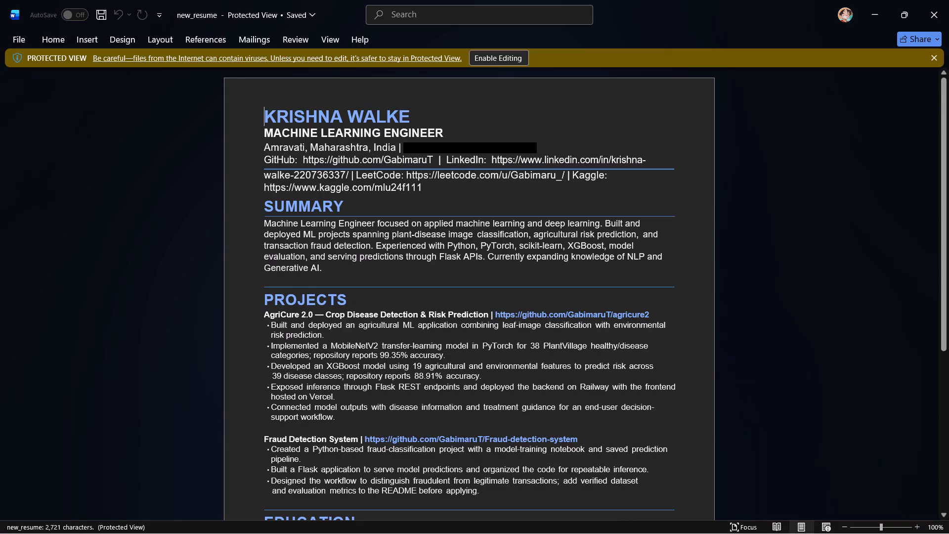
pyautogui.click(497, 62)
# Look through the resume to its end and select the whole Technical Skills section.
pyautogui.scroll(-5, 501, 266)
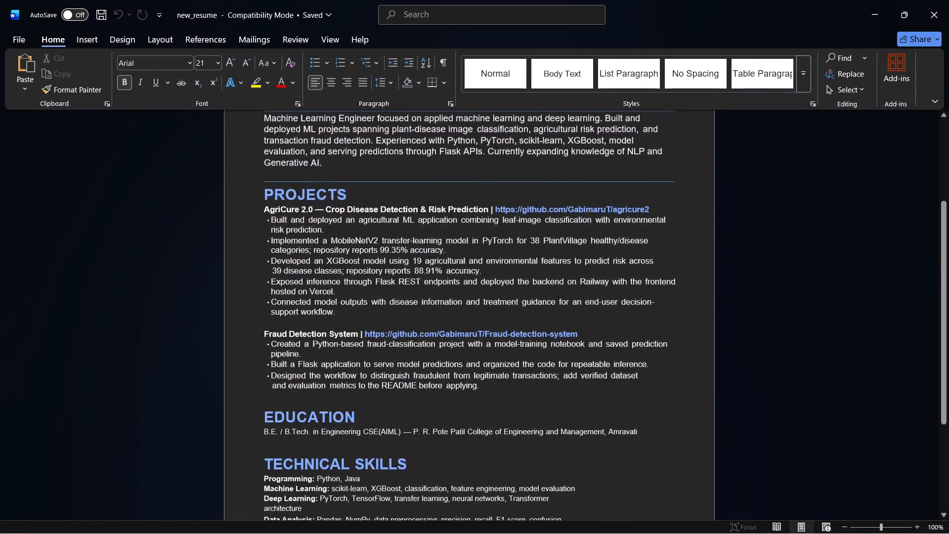
pyautogui.scroll(-3, 447, 349)
pyautogui.scroll(-3, 413, 381)
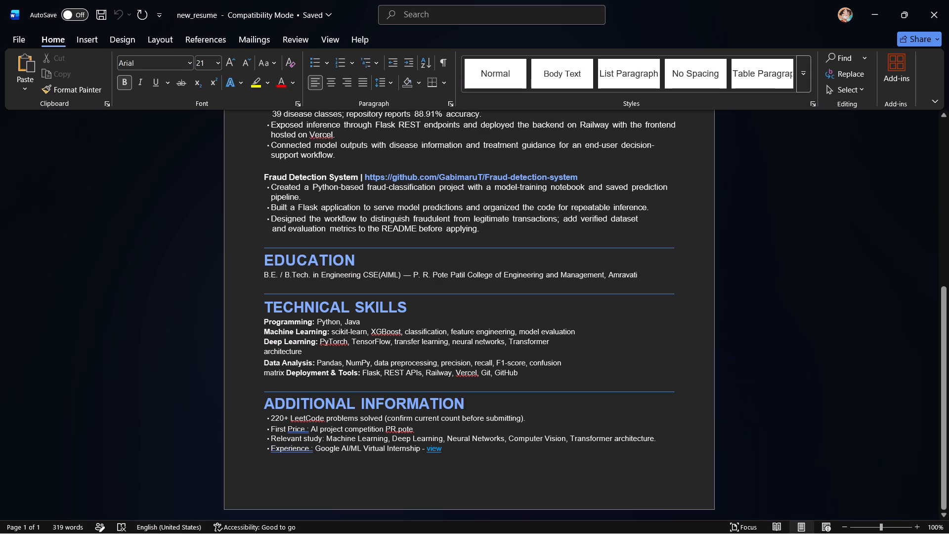
pyautogui.moveTo(610, 378); pyautogui.dragTo(238, 294)
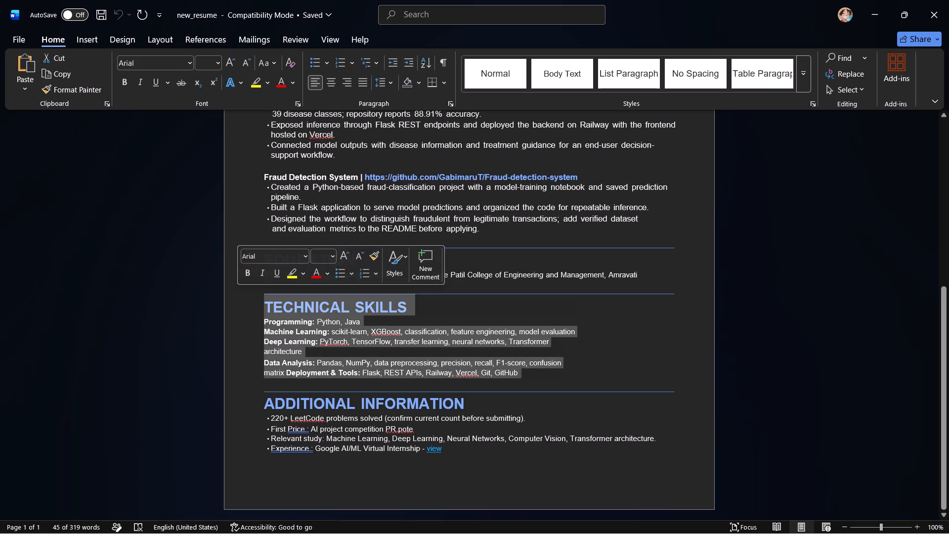
# Switch to Chrome and search the web for "how to remove all formating from worrld document".
pyautogui.hotkey('alt', 'Tab')
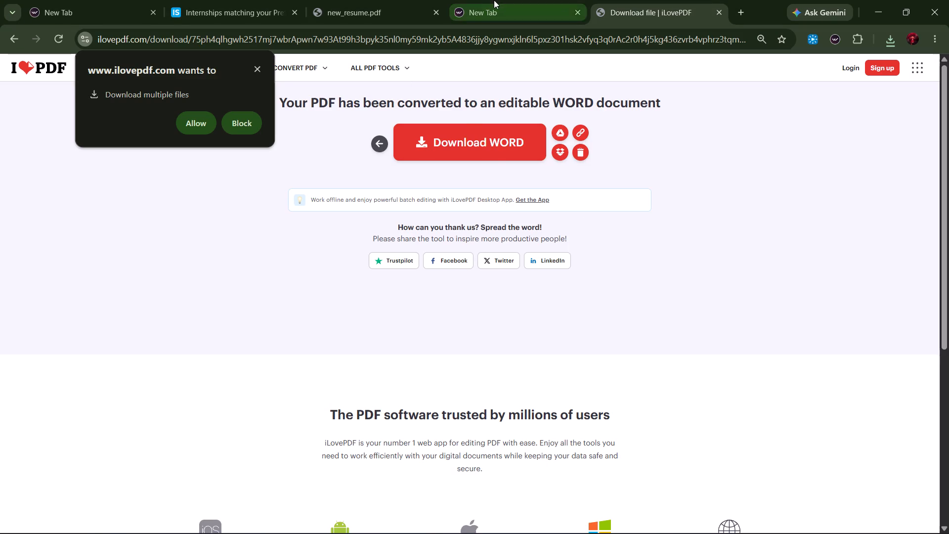
pyautogui.click(497, 0)
pyautogui.moveTo(448, 283); pyautogui.dragTo(127, 283)
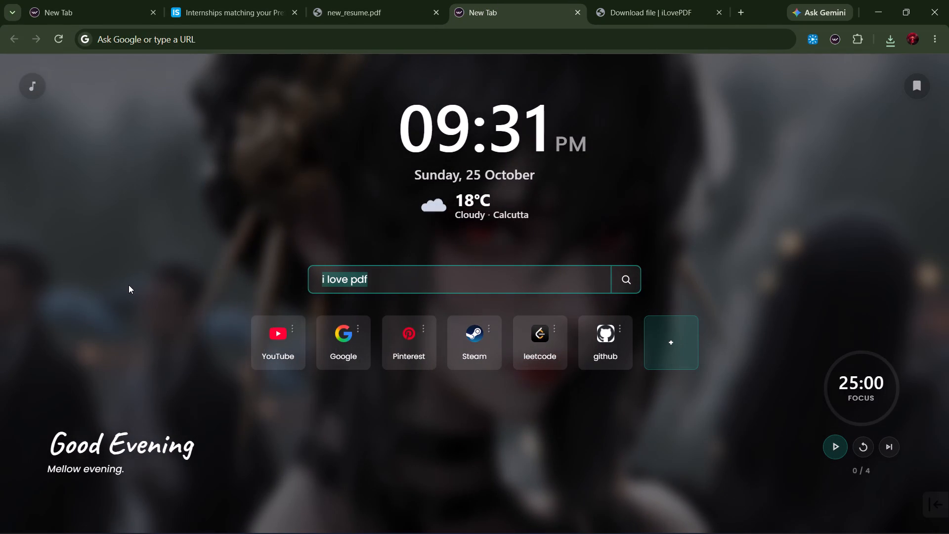
pyautogui.write('hoe')
pyautogui.press('space')
pyautogui.press('BackSpace')
pyautogui.press('BackSpace')
pyautogui.write('w to')
pyautogui.press('space')
pyautogui.write('remove all formati')
pyautogui.write('ng from worrld')
pyautogui.press('space')
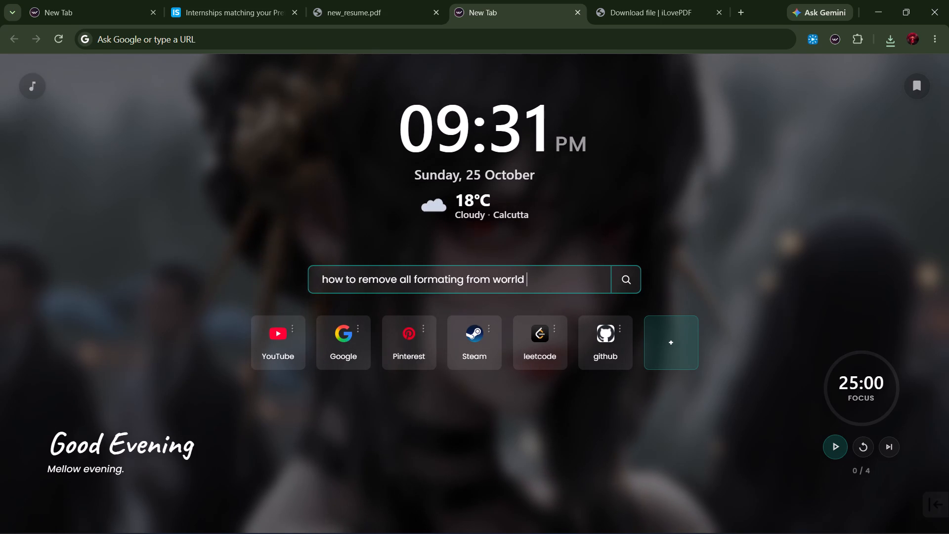
pyautogui.write('document')
pyautogui.press('Return')
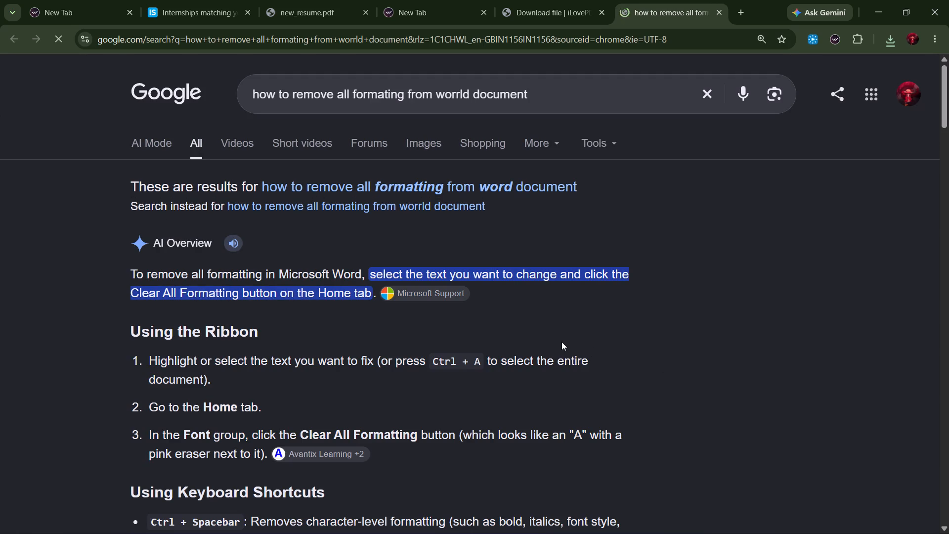
# Switch to Word and select the entire content of the resume.
pyautogui.hotkey('alt', 'Tab')
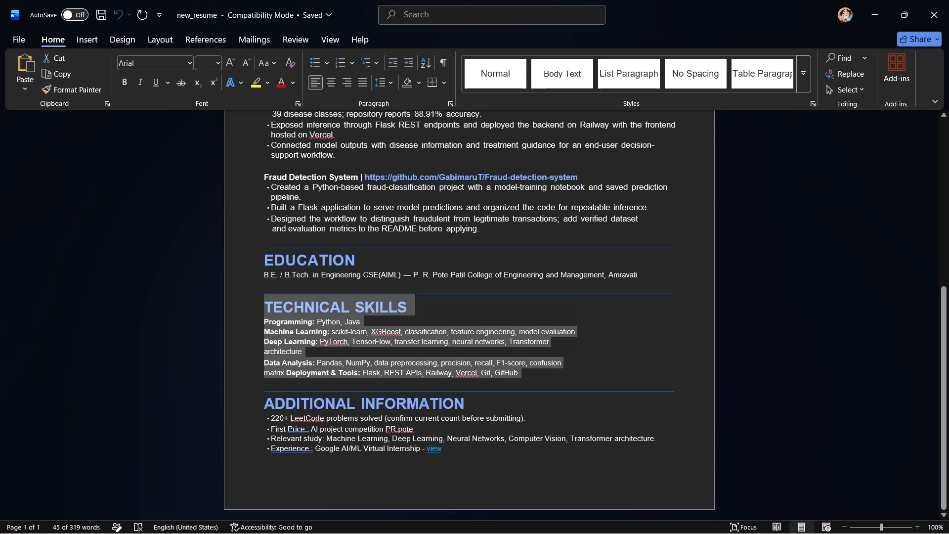
pyautogui.hotkey('ctrl', 'a')
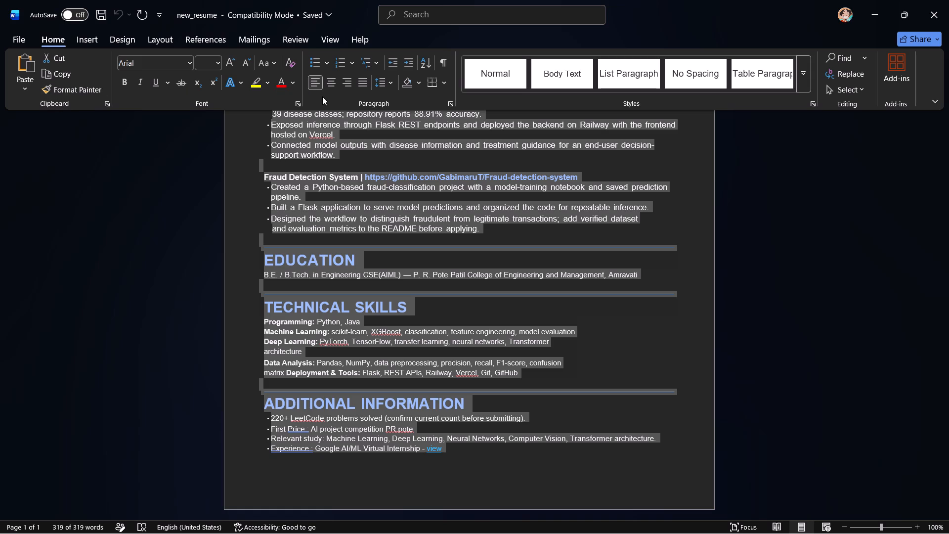
# Switch to Chrome and read the search answer's instructions for removing all formatting from a Word document.
pyautogui.hotkey('alt', 'Tab')
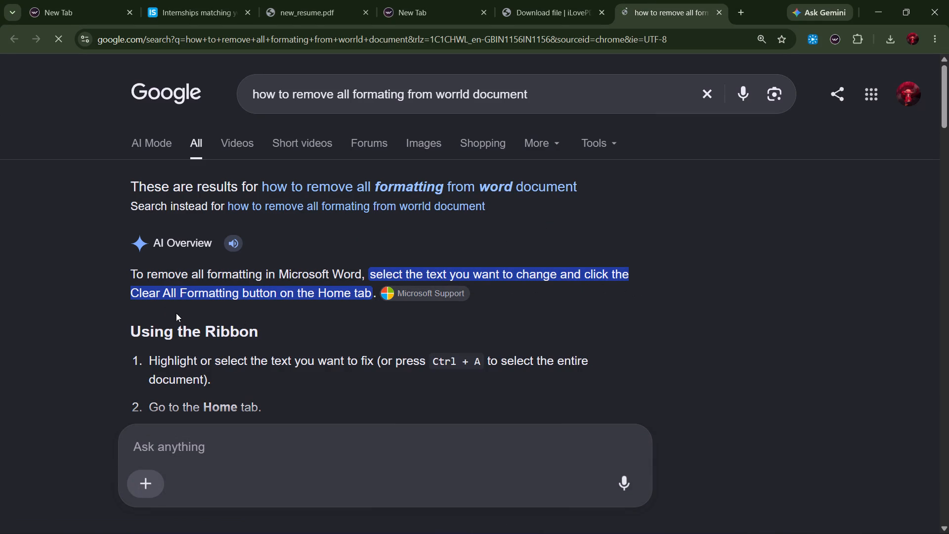
pyautogui.scroll(-3, 282, 297)
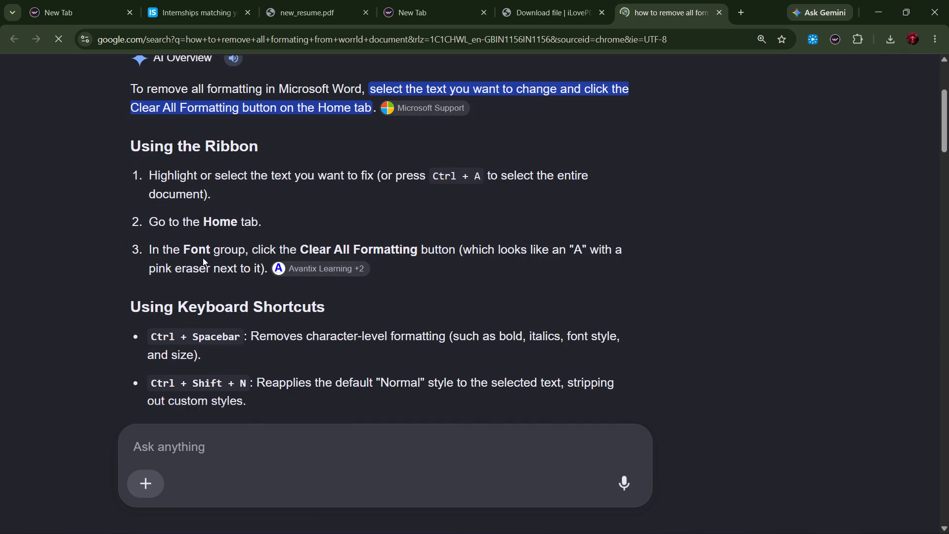
pyautogui.hotkey('alt', 'Tab')
pyautogui.hotkey('alt', 'Tab')
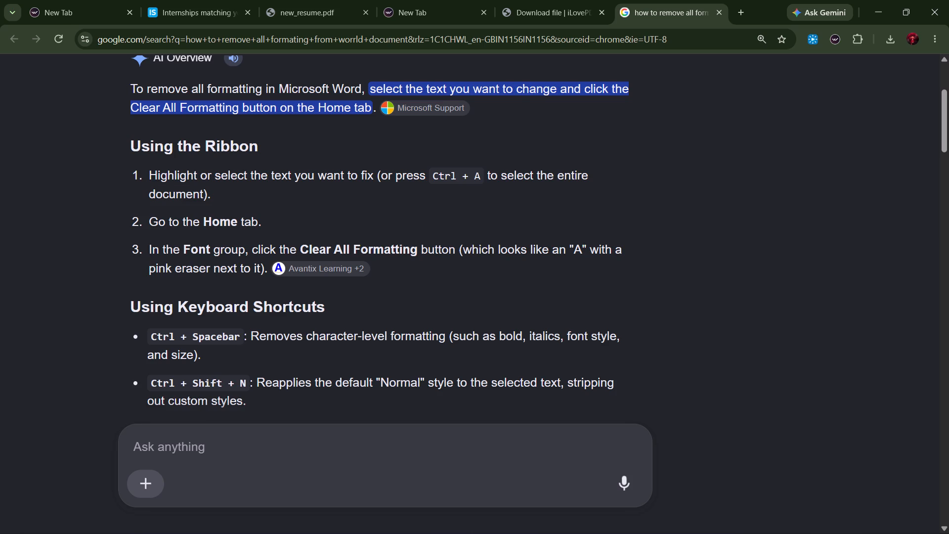
pyautogui.scroll(2, 318, 247)
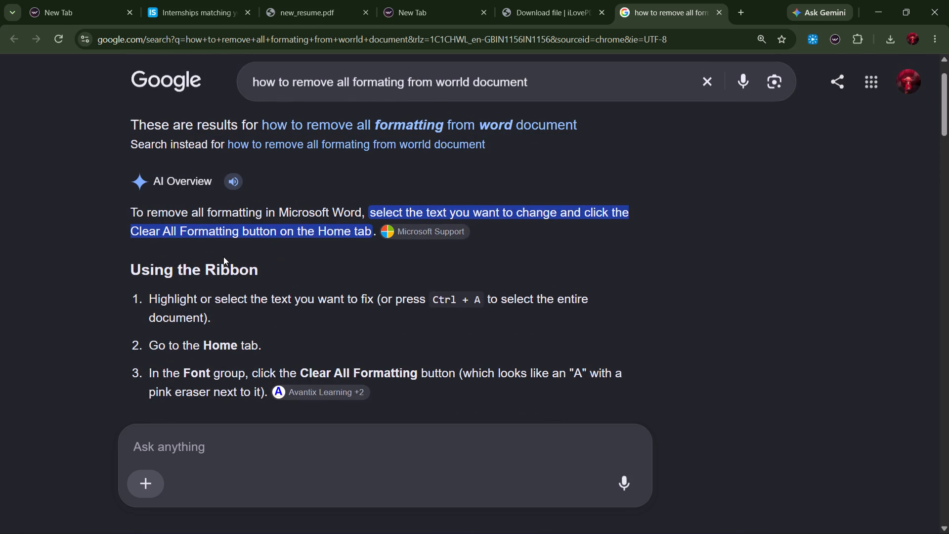
pyautogui.scroll(-3, 205, 291)
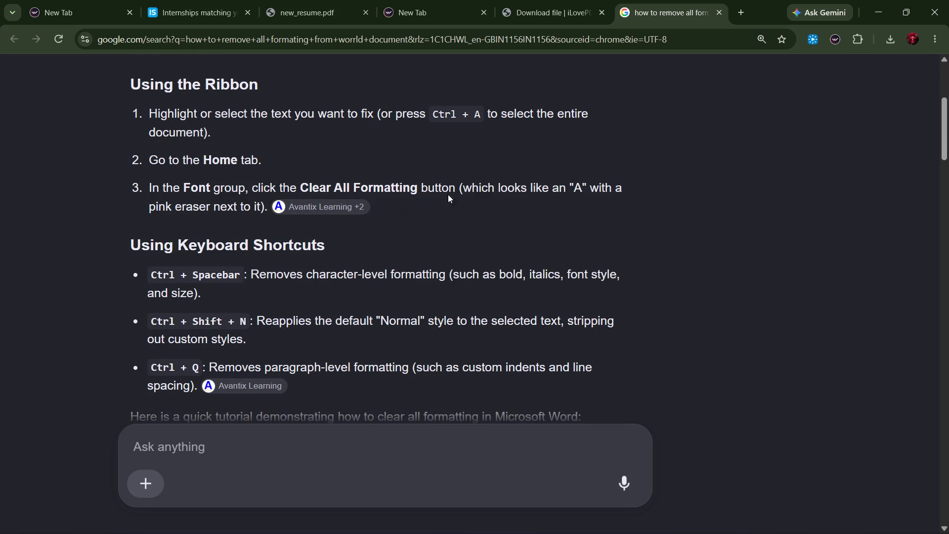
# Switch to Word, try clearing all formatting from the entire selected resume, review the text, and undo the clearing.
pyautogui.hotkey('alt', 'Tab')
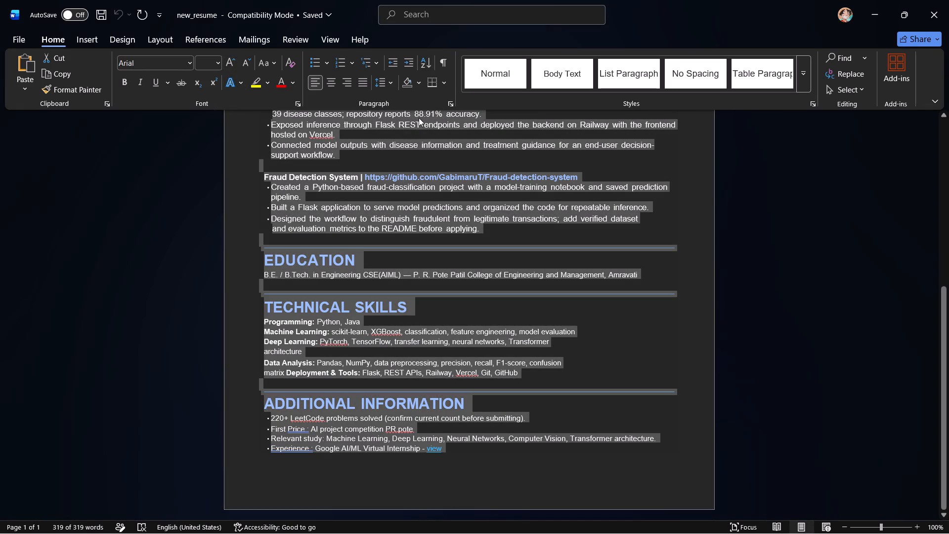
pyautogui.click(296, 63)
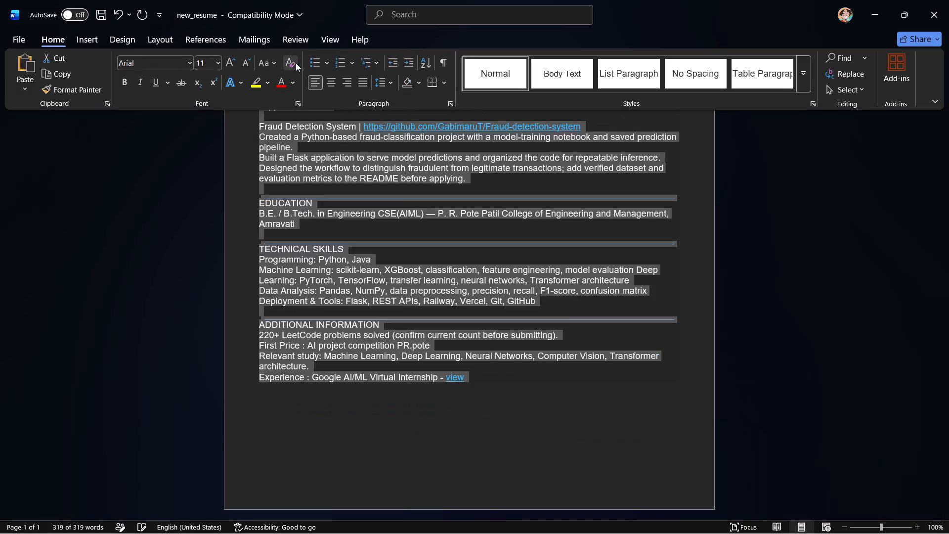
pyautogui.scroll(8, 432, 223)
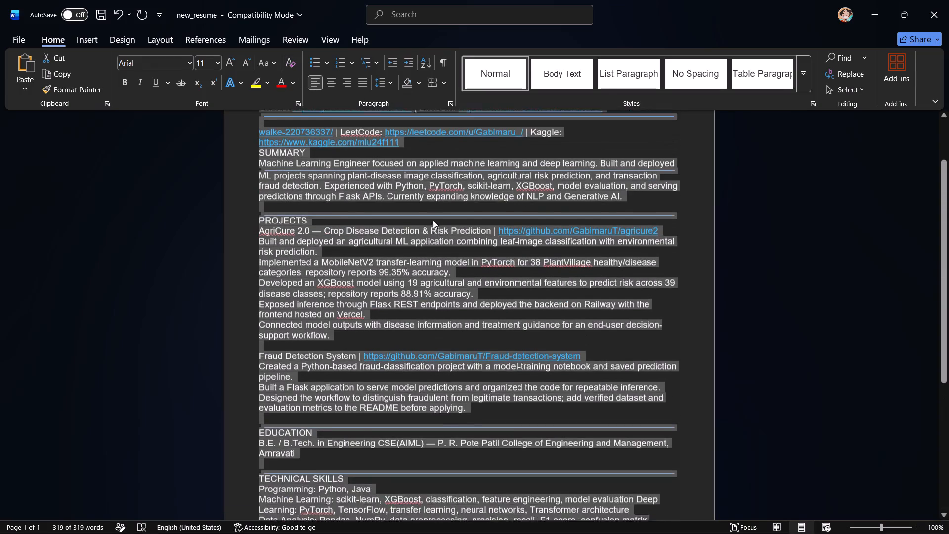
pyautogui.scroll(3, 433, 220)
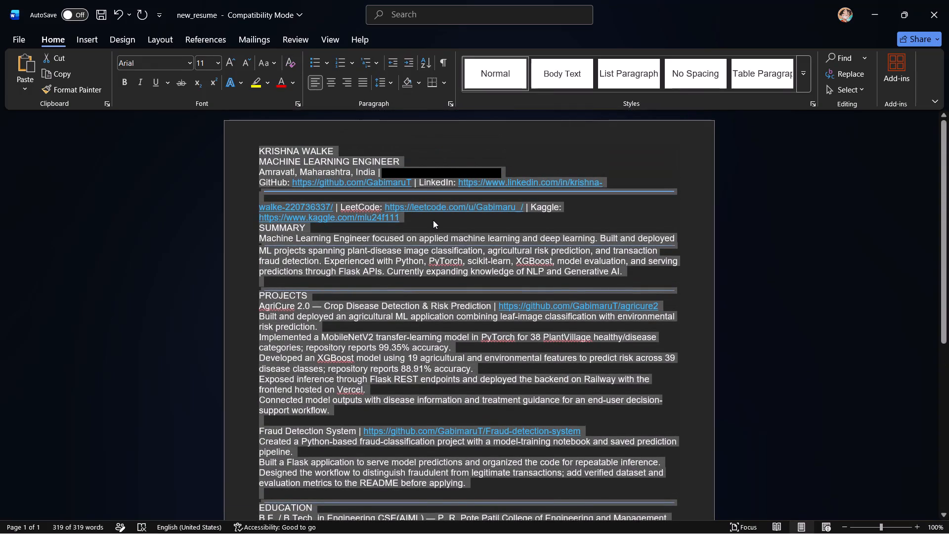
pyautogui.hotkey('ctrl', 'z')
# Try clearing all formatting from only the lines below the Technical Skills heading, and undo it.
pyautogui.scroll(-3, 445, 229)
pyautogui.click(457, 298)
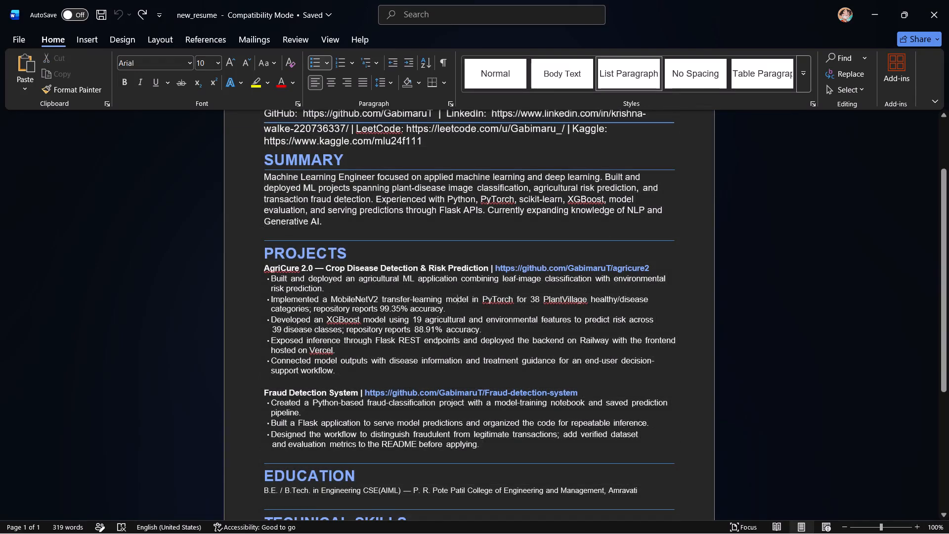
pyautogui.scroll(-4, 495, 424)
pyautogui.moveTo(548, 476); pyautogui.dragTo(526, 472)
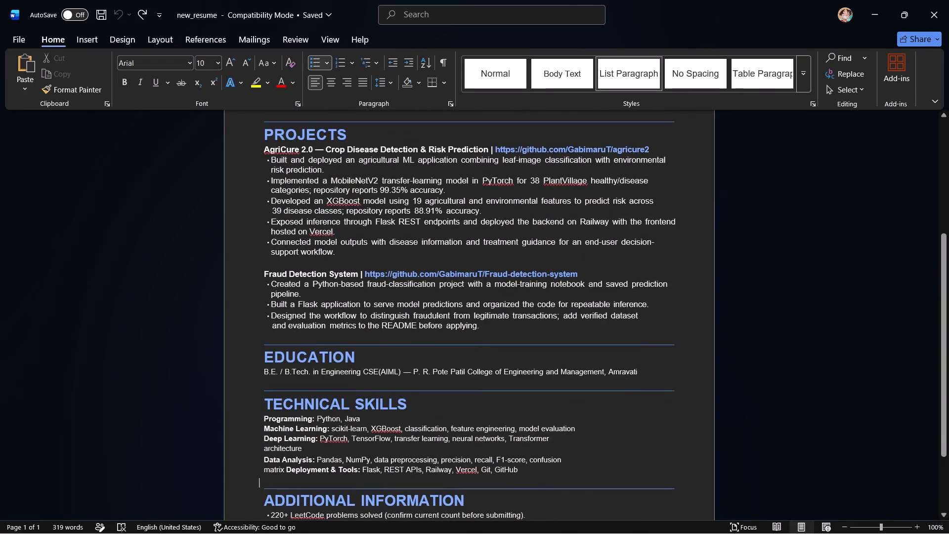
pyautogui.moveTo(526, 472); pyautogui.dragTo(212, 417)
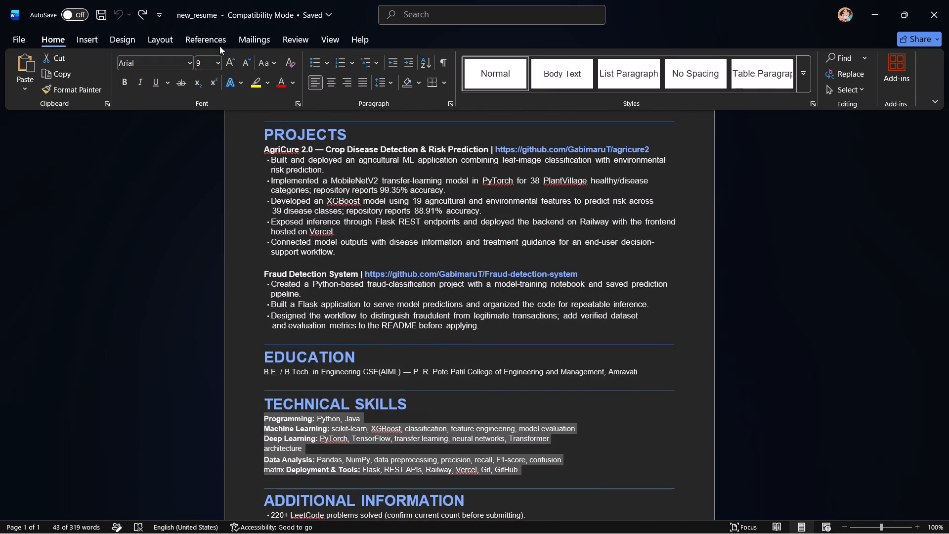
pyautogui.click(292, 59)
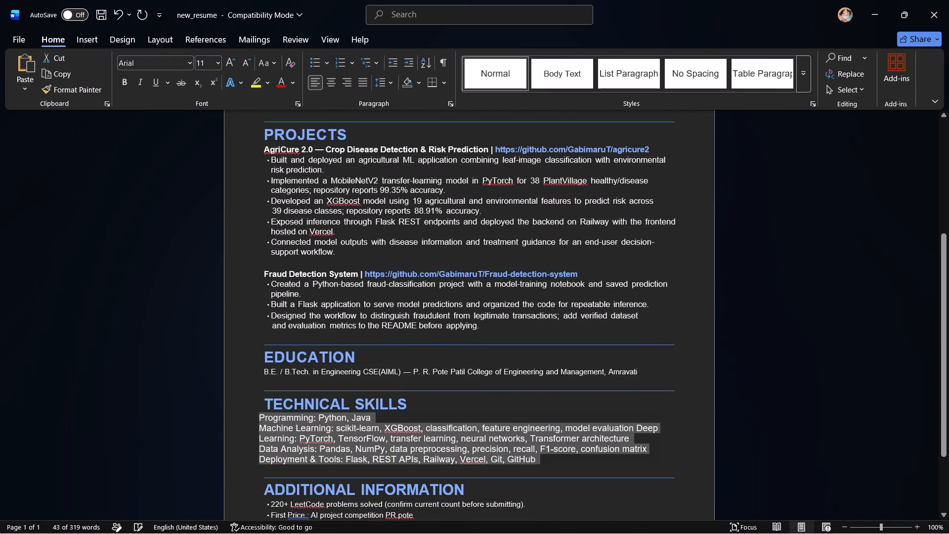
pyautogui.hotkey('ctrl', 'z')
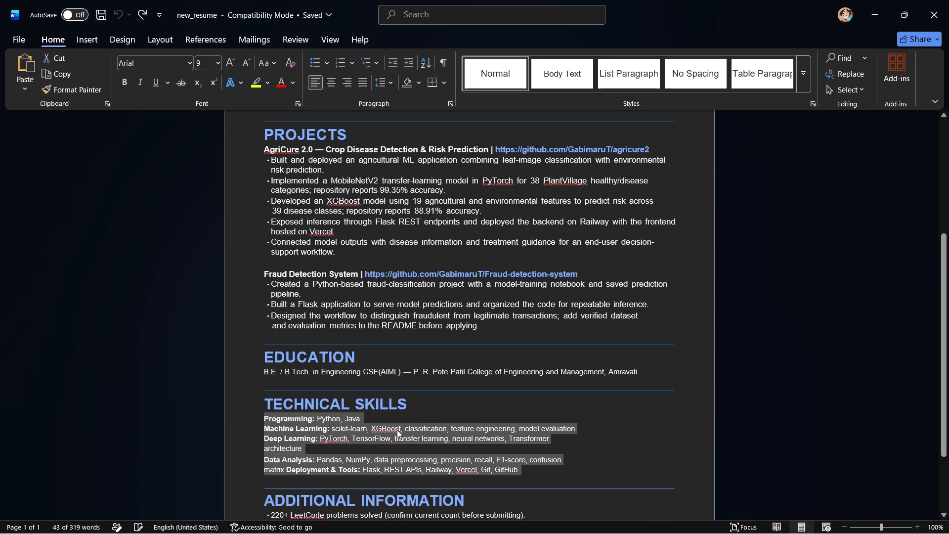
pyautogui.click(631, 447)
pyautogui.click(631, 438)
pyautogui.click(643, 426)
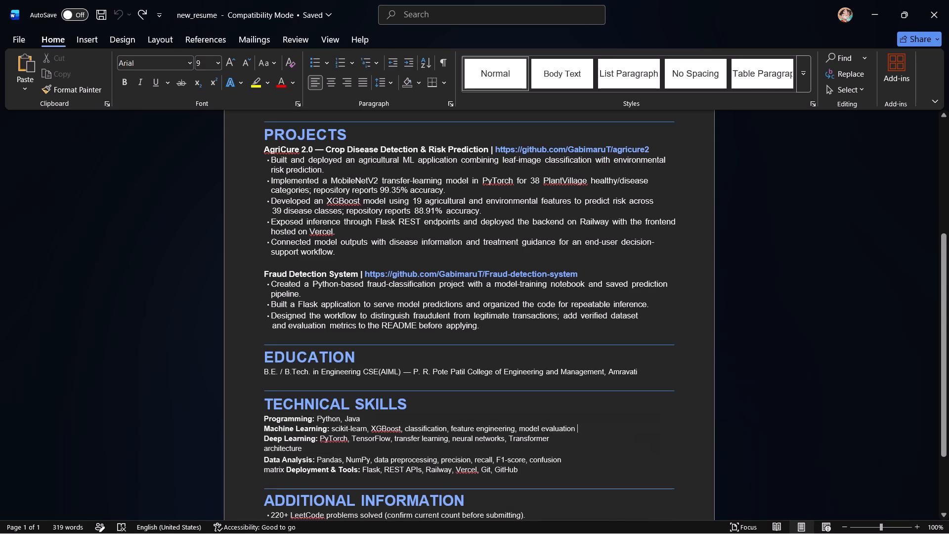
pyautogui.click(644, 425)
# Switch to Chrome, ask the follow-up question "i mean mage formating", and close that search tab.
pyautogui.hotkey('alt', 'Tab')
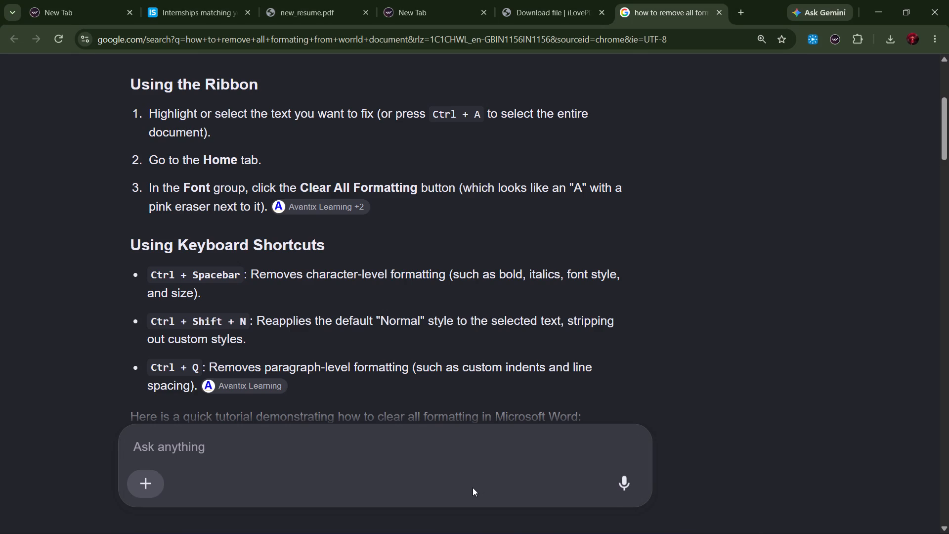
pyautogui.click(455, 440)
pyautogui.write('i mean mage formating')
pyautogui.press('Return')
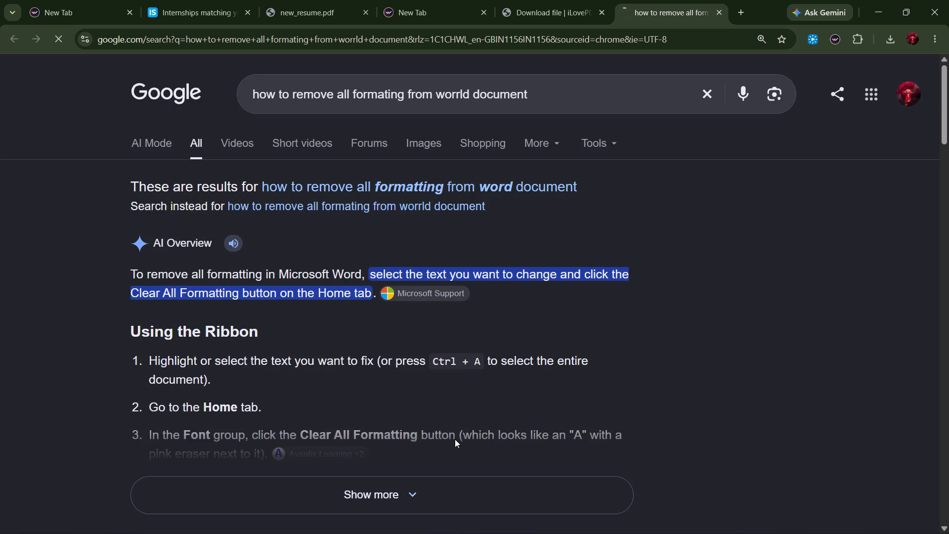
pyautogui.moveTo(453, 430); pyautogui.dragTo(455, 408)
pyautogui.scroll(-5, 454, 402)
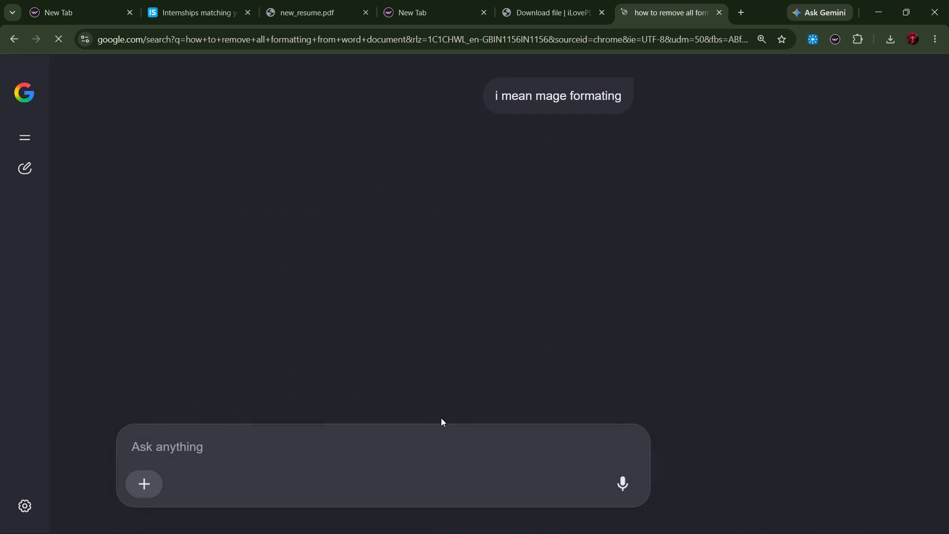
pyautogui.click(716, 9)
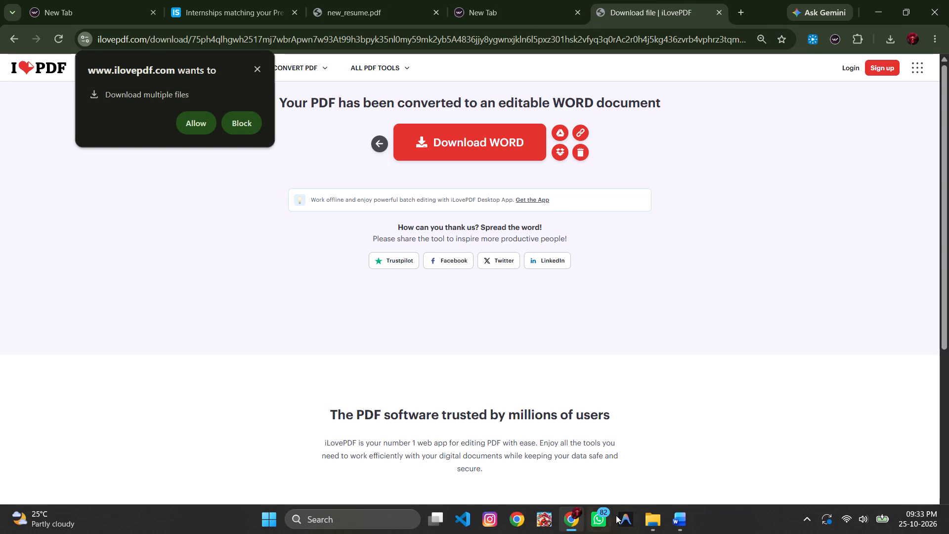
# Switch to Word and add five spaces at the end of the Machine Learning line under Technical Skills.
pyautogui.click(678, 527)
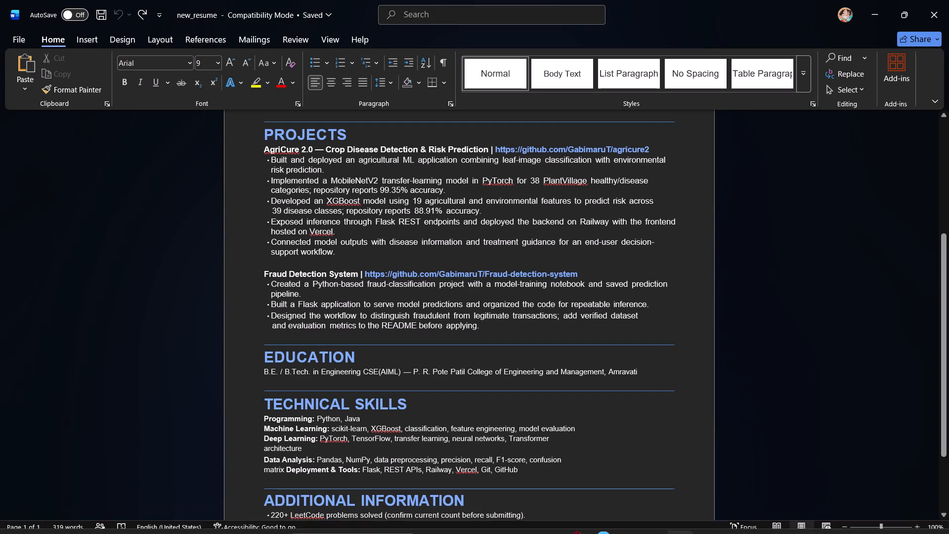
pyautogui.press('space')
pyautogui.press('space')
pyautogui.press('space')
pyautogui.click(587, 430)
pyautogui.moveTo(583, 428); pyautogui.dragTo(638, 425)
pyautogui.click(631, 426)
pyautogui.press('space')
pyautogui.press('space')
pyautogui.click(605, 431)
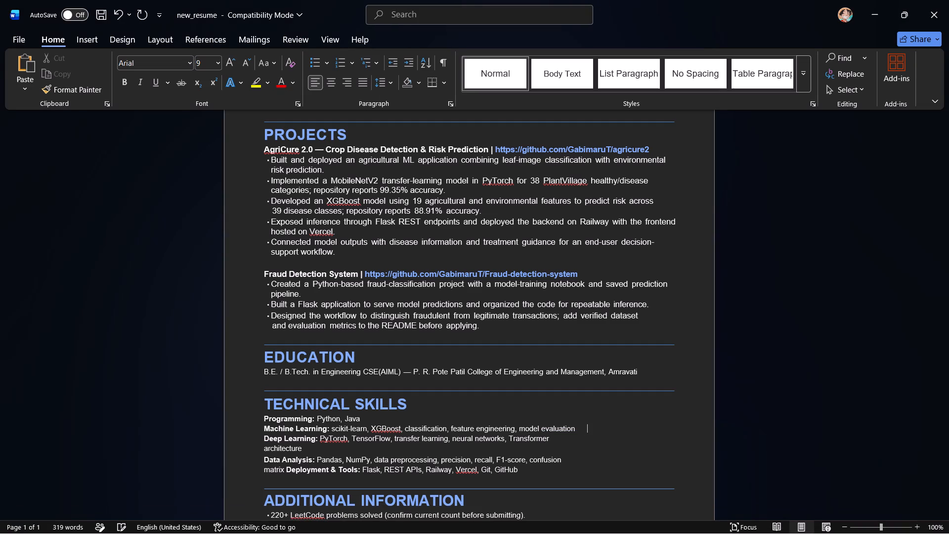
pyautogui.doubleClick(607, 428)
pyautogui.click(607, 428)
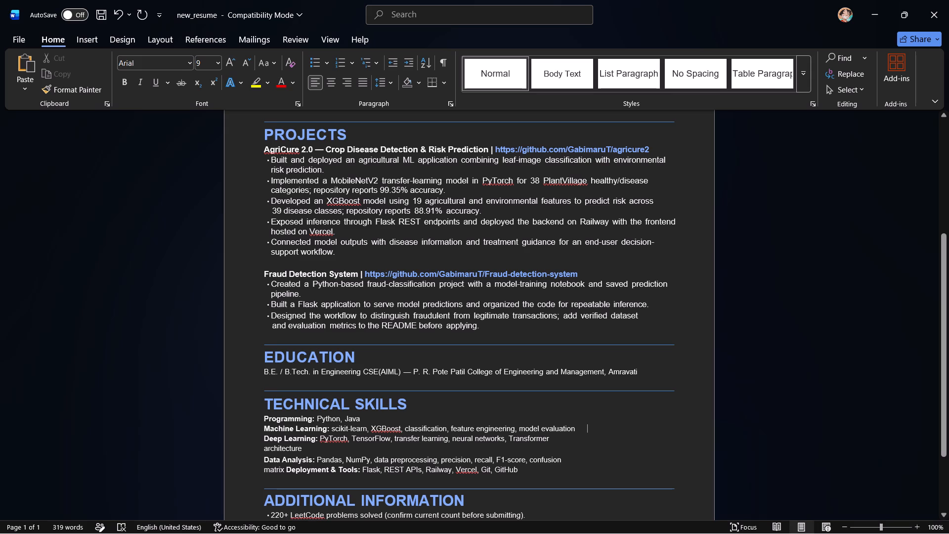
# Capture a screenshot of the text lines under the Technical Skills heading and close its preview.
pyautogui.press('super+s')
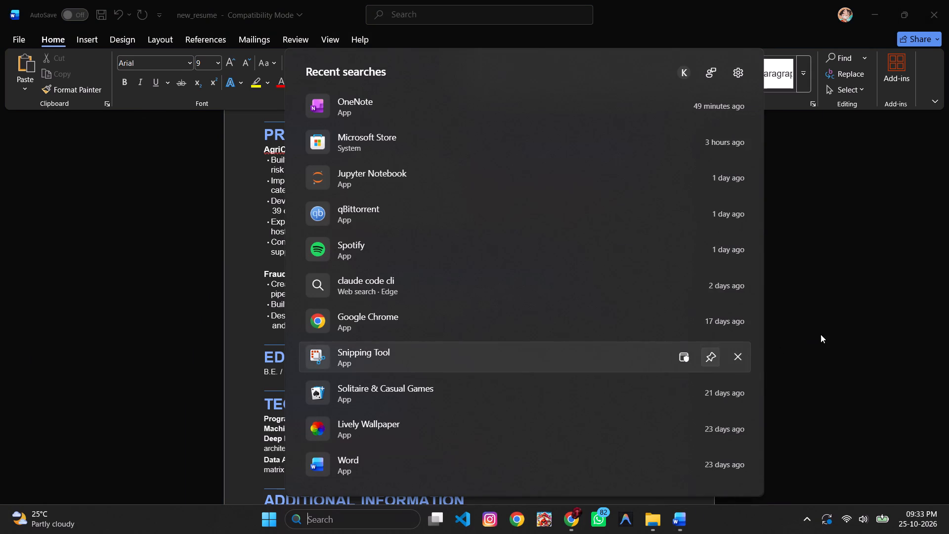
pyautogui.click(887, 331)
pyautogui.press('shift+super+s')
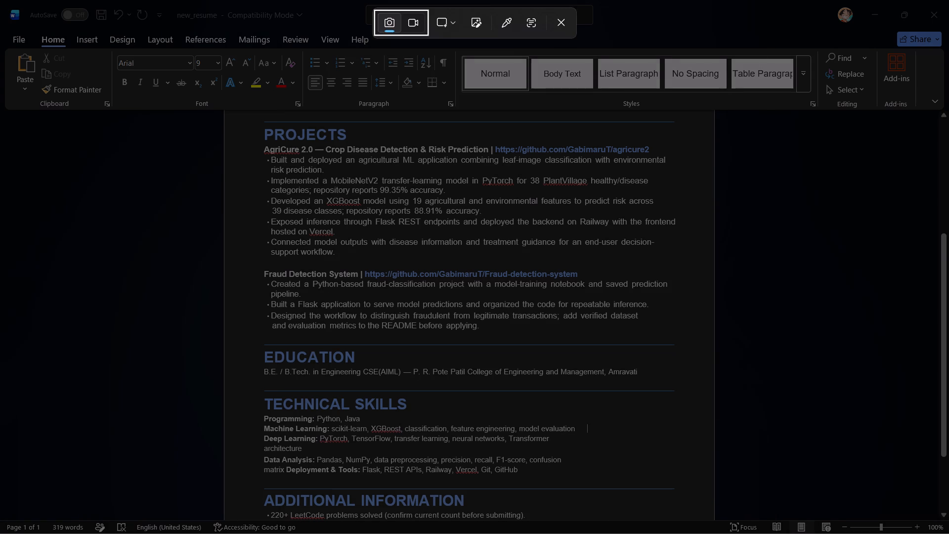
pyautogui.moveTo(241, 409); pyautogui.dragTo(747, 480)
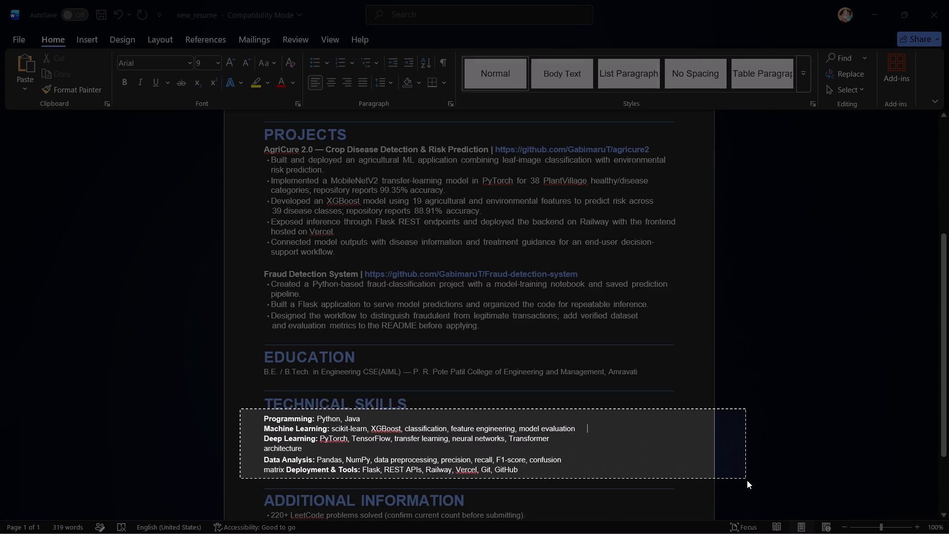
pyautogui.moveTo(747, 480); pyautogui.dragTo(761, 487)
pyautogui.click(835, 376)
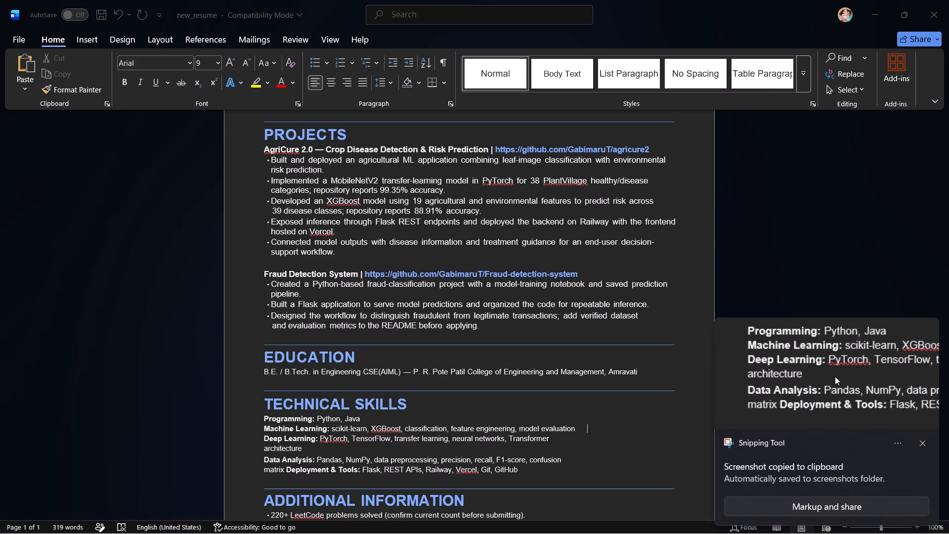
pyautogui.click(832, 219)
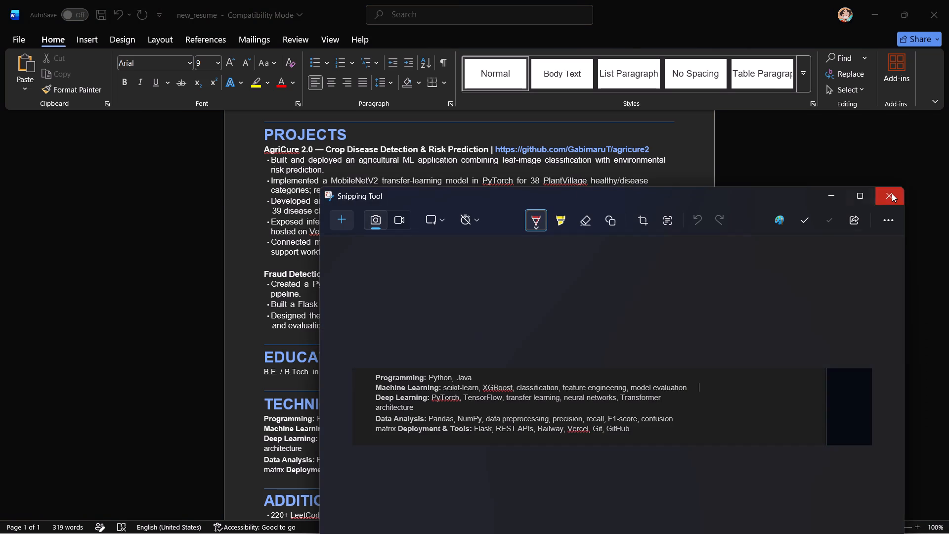
pyautogui.click(892, 193)
pyautogui.hotkey('alt', 'Tab')
pyautogui.hotkey('alt', 'Tab')
pyautogui.hotkey('alt', 'Tab')
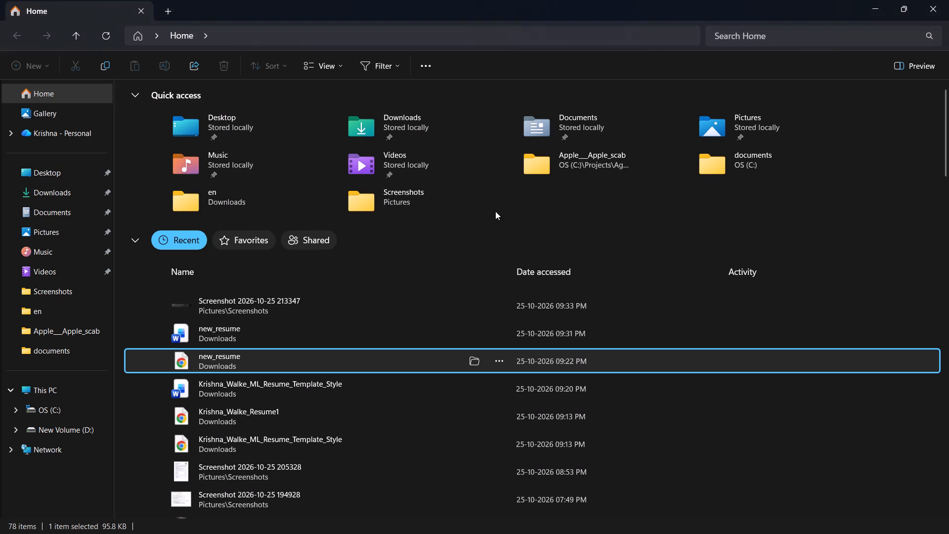
pyautogui.hotkey('alt', 'Tab')
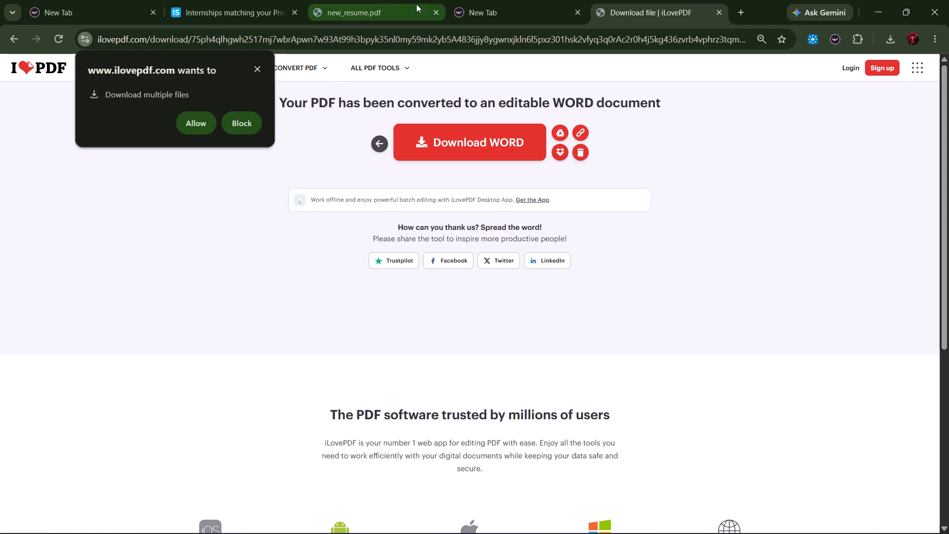
pyautogui.click(470, 0)
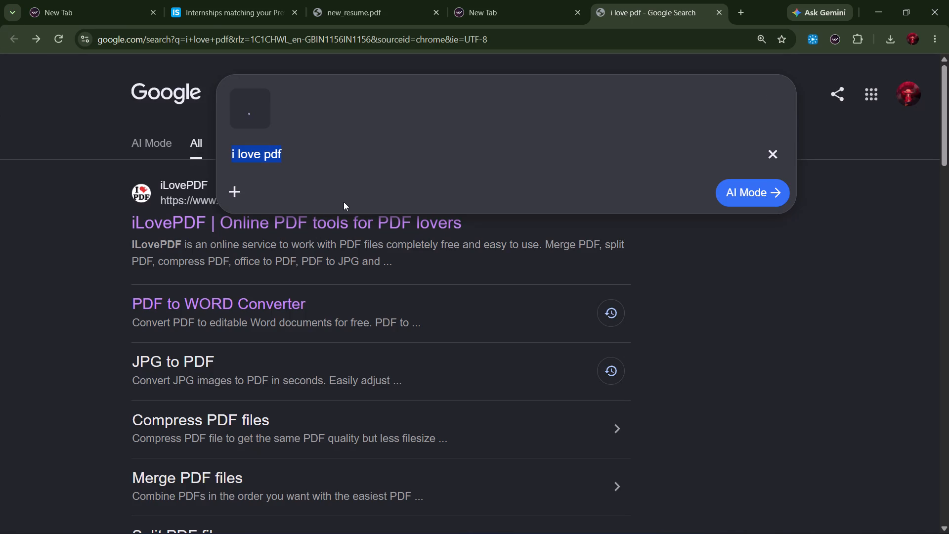
pyautogui.press('BackSpace')
pyautogui.write('how')
pyautogui.press('space')
pyautogui.write('should i')
pyautogui.press('space')
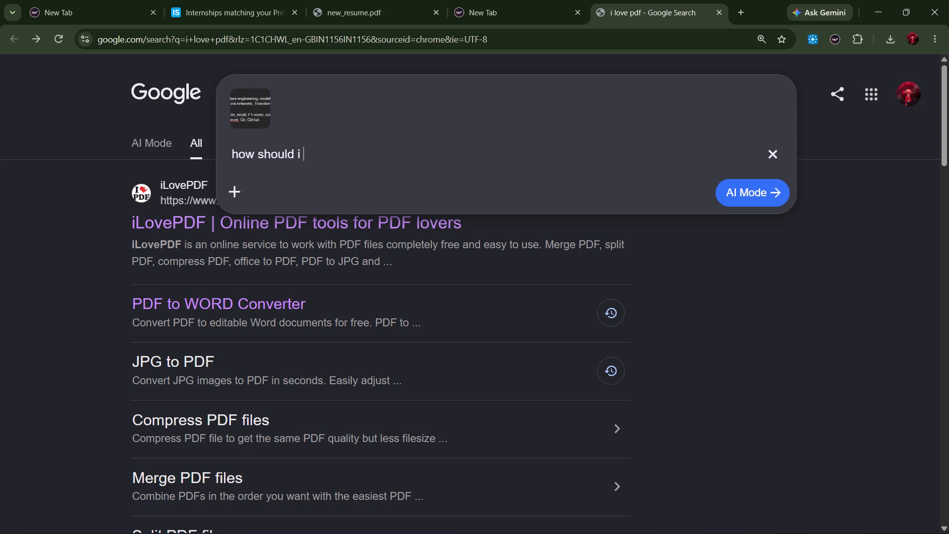
pyautogui.write('use the full space to write')
pyautogui.press('Return')
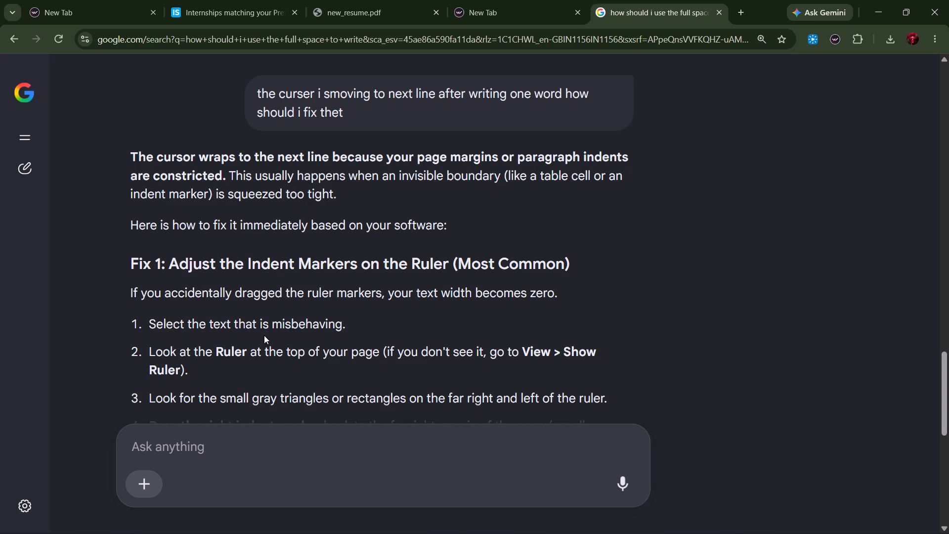
# Review the suggested ruler indent fix and switch to the Technical Skills section of new_resume in Word.
pyautogui.scroll(-1, 294, 344)
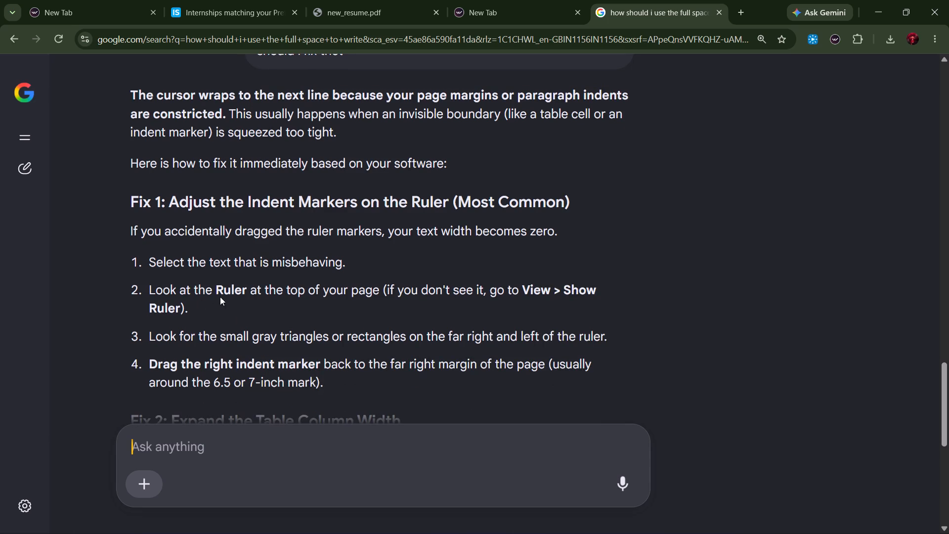
pyautogui.hotkey('alt', 'Tab')
pyautogui.hotkey('alt', 'Tab')
pyautogui.hotkey('alt', 'Tab')
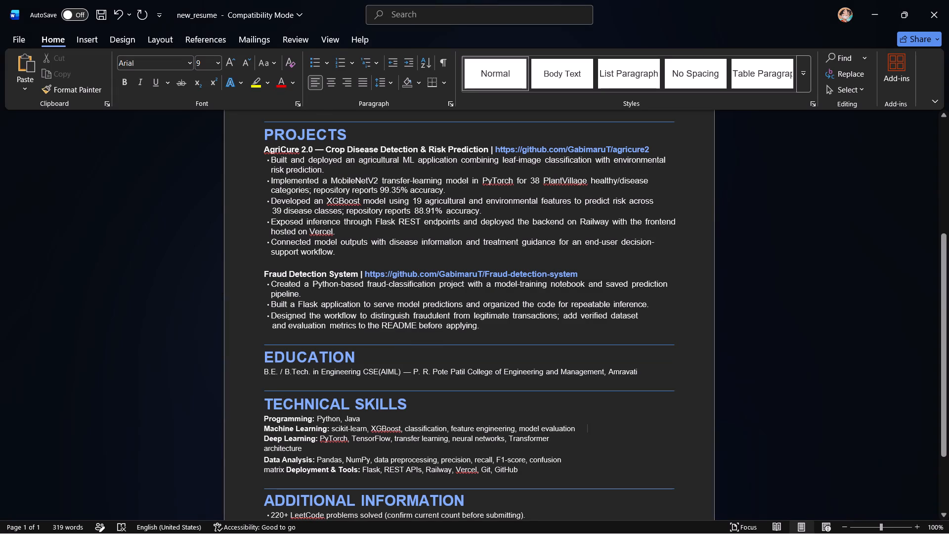
pyautogui.keyDown('ctrl'); pyautogui.scroll(-2, 539, 421); pyautogui.keyUp('ctrl')
pyautogui.keyDown('ctrl'); pyautogui.scroll(3, 539, 420); pyautogui.keyUp('ctrl')
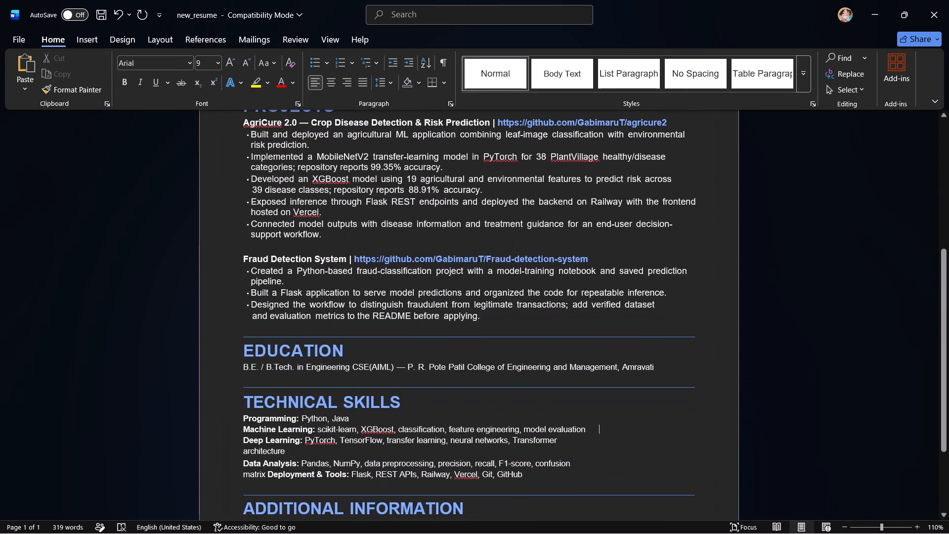
pyautogui.scroll(-5, 539, 420)
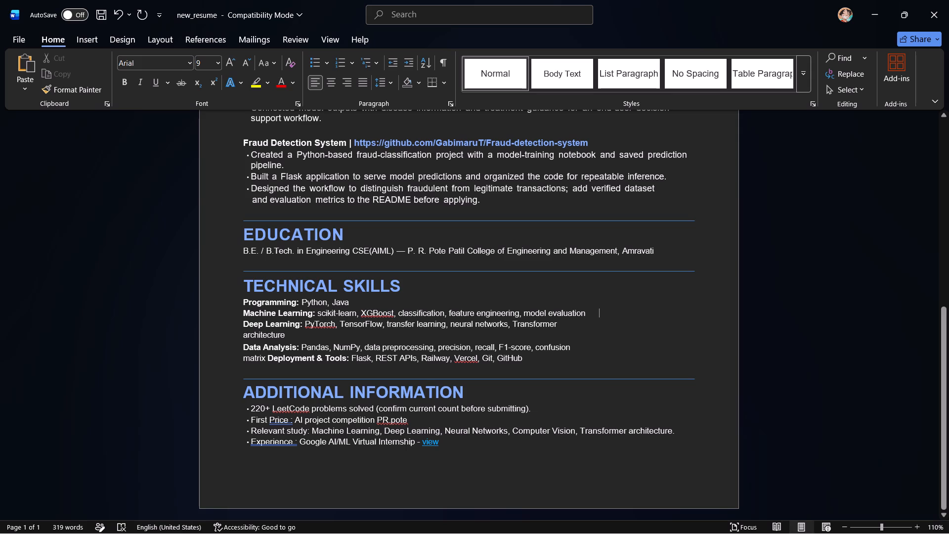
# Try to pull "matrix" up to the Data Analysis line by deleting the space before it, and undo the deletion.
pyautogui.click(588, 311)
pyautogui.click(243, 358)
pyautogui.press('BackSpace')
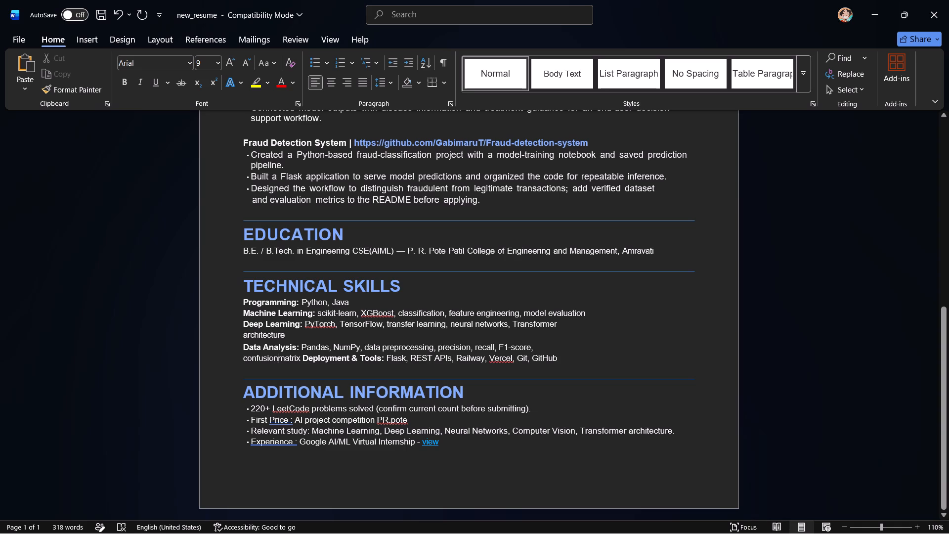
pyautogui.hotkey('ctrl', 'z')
# Cut the word "matrix" from in front of the Deployment & Tools label.
pyautogui.moveTo(266, 356); pyautogui.dragTo(244, 356)
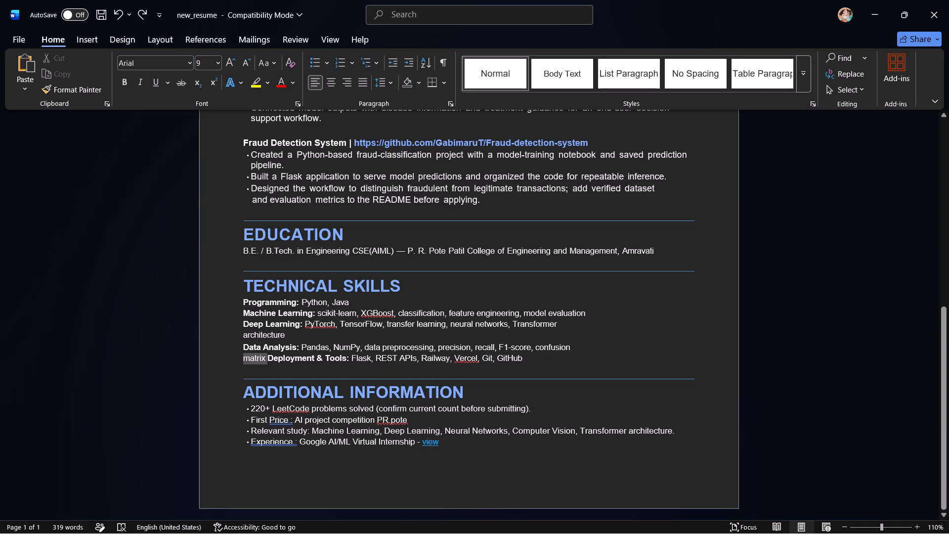
pyautogui.moveTo(244, 356); pyautogui.dragTo(243, 356)
pyautogui.hotkey('ctrl', 'x')
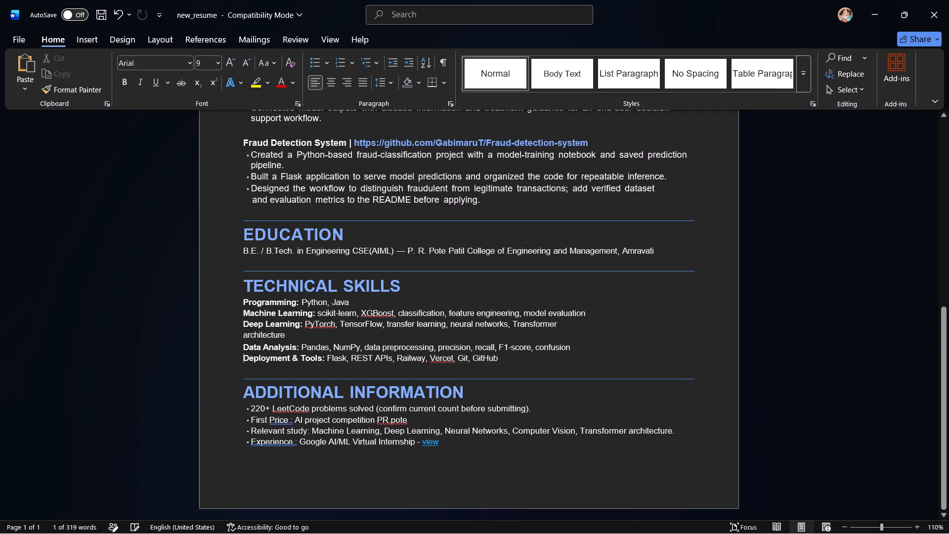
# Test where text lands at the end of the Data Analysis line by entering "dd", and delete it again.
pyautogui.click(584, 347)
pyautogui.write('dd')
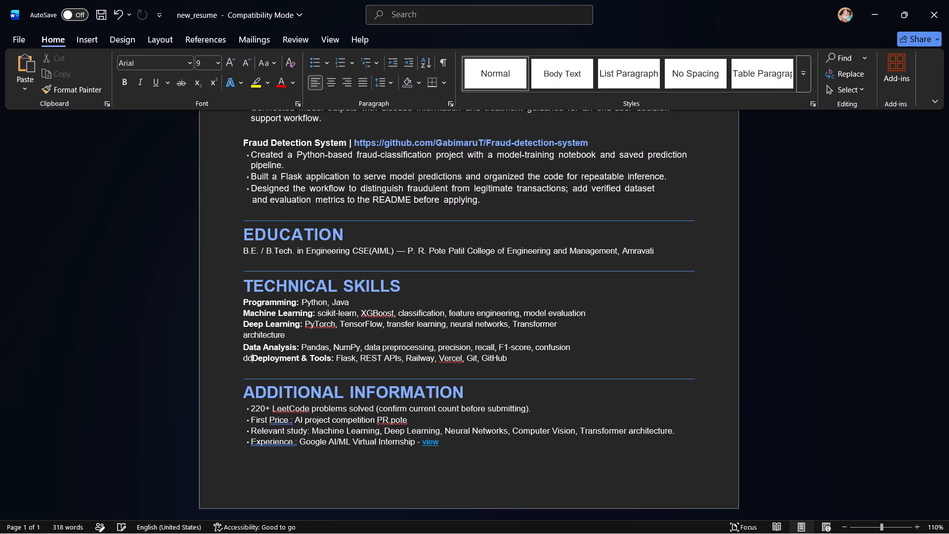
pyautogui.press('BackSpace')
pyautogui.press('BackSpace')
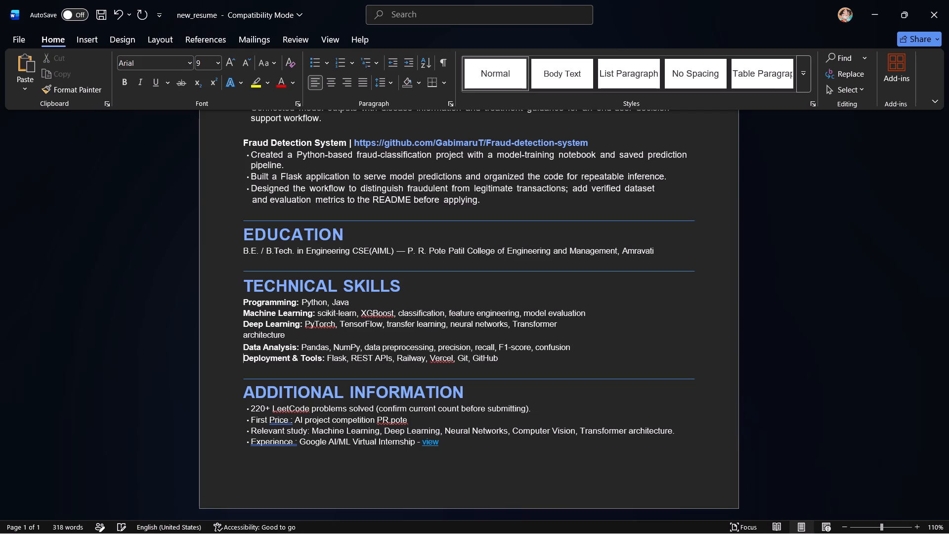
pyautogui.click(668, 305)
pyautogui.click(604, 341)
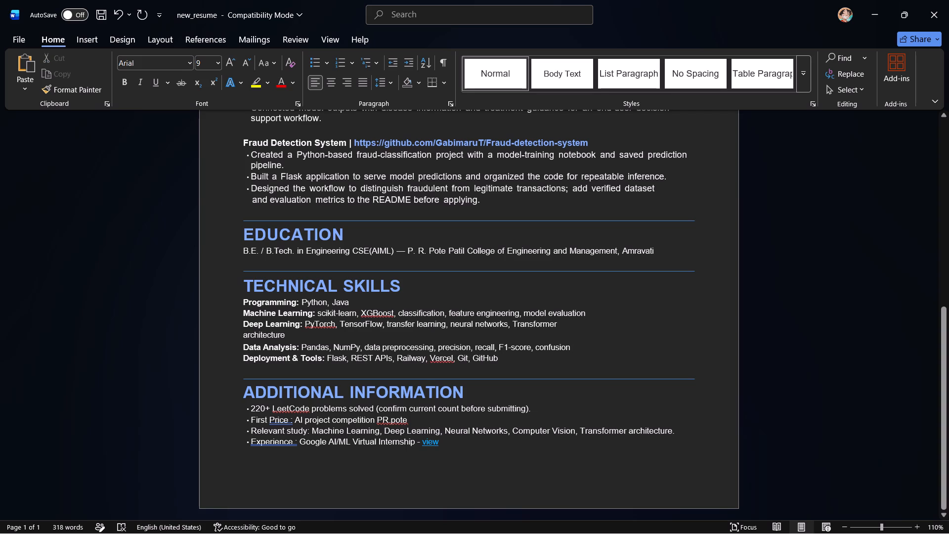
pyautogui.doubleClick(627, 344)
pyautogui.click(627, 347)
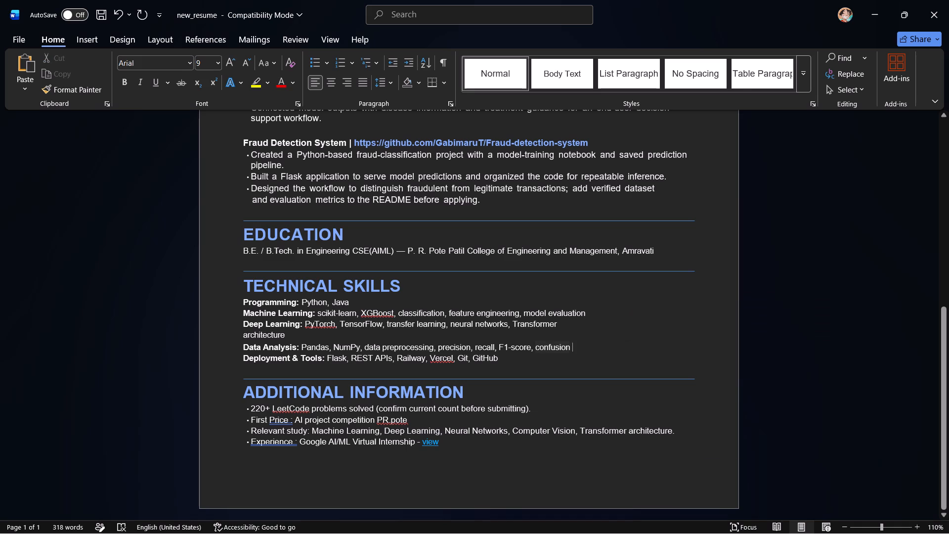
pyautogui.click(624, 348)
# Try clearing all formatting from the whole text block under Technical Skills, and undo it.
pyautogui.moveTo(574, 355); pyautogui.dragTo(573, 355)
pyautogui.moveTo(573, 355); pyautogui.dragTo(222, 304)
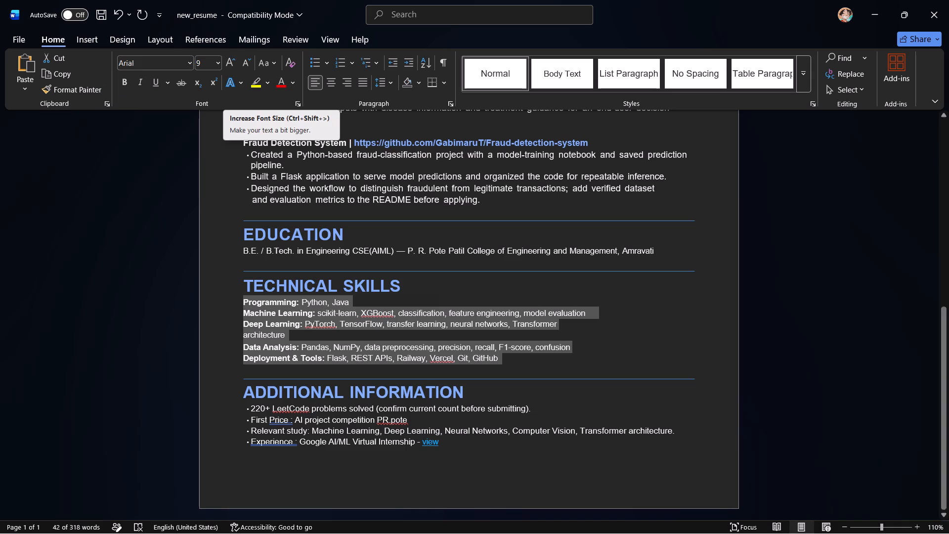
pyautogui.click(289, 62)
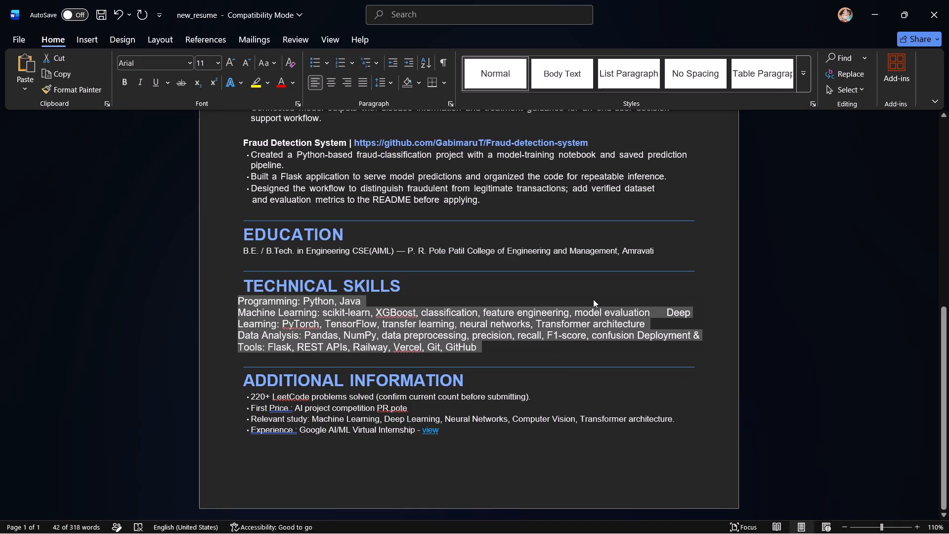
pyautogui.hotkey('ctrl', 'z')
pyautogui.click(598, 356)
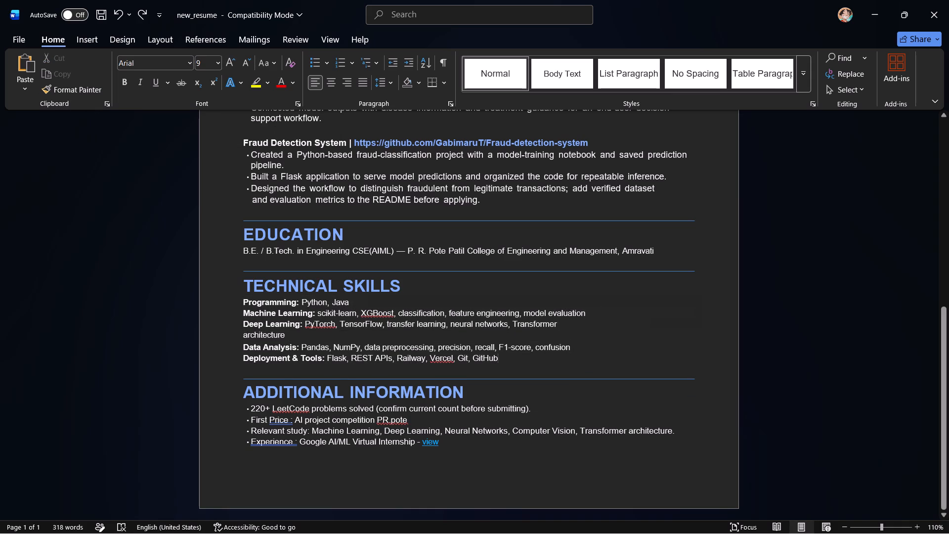
# Clear the formatting of the Deep Learning text from "PyTorch" through "Transformer".
pyautogui.moveTo(580, 320); pyautogui.dragTo(304, 324)
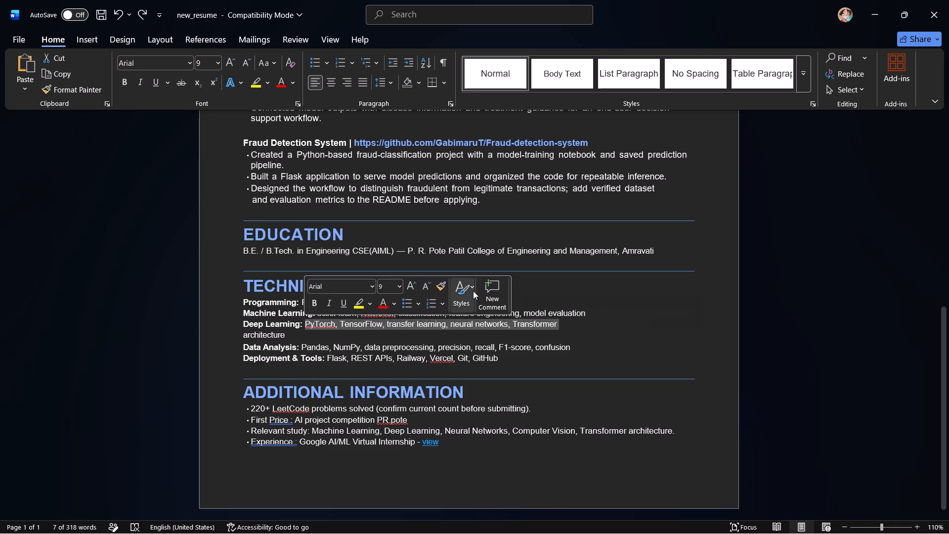
pyautogui.click(293, 62)
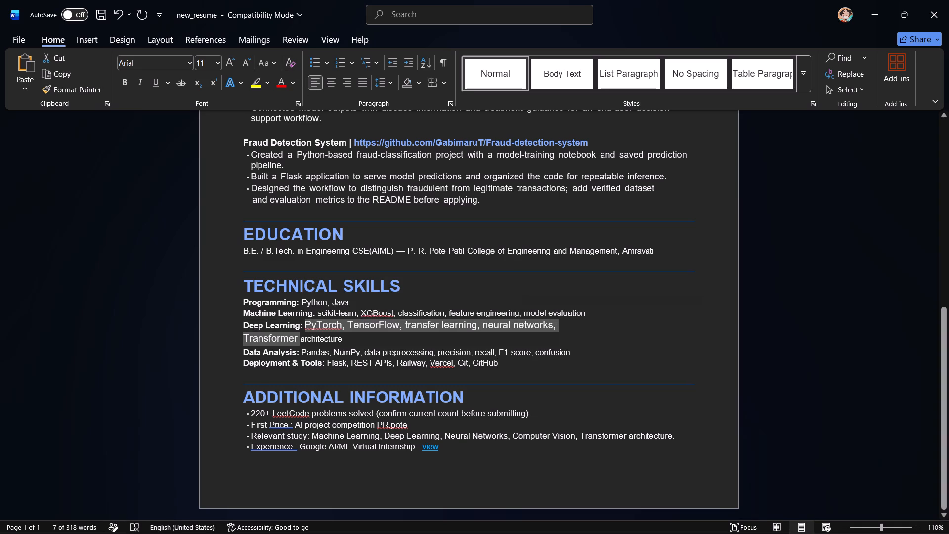
# Add five spaces after "neural networks," at the end of the first Deep Learning line.
pyautogui.click(577, 333)
pyautogui.click(582, 325)
pyautogui.moveTo(604, 325); pyautogui.dragTo(617, 326)
pyautogui.click(629, 326)
pyautogui.press('space')
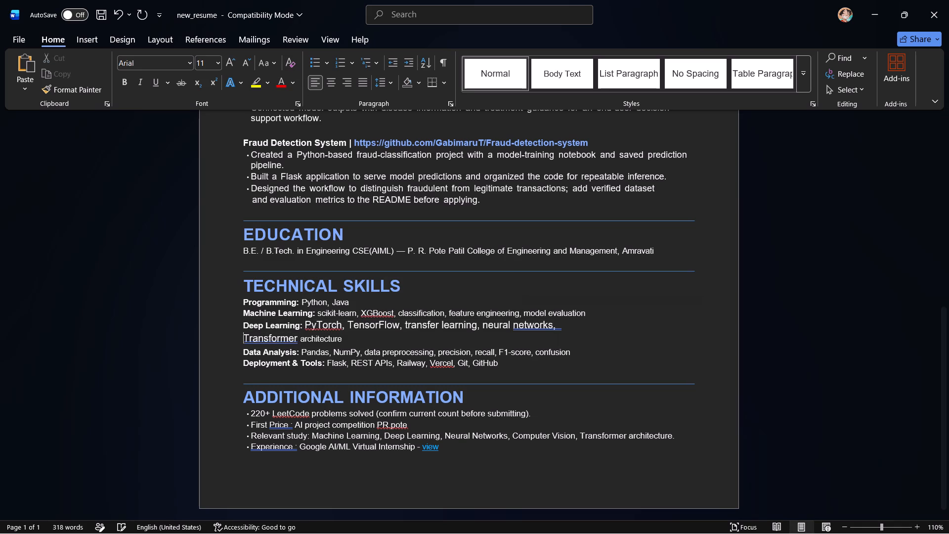
pyautogui.press('space')
pyautogui.press('space')
pyautogui.press('space')
pyautogui.press('space')
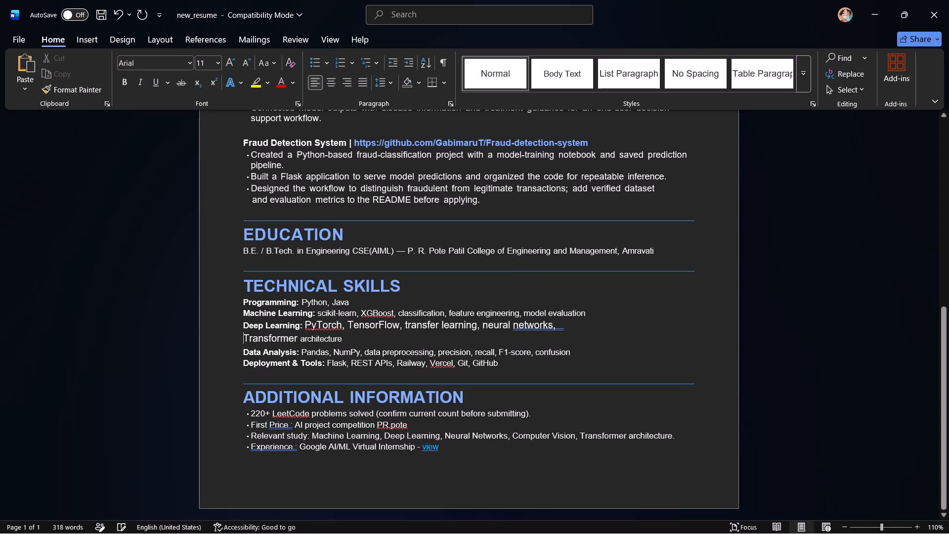
# Add three spaces after "architecture" at the end of the Deep Learning text.
pyautogui.click(403, 351)
pyautogui.click(403, 342)
pyautogui.press('space')
pyautogui.press('space')
pyautogui.press('space')
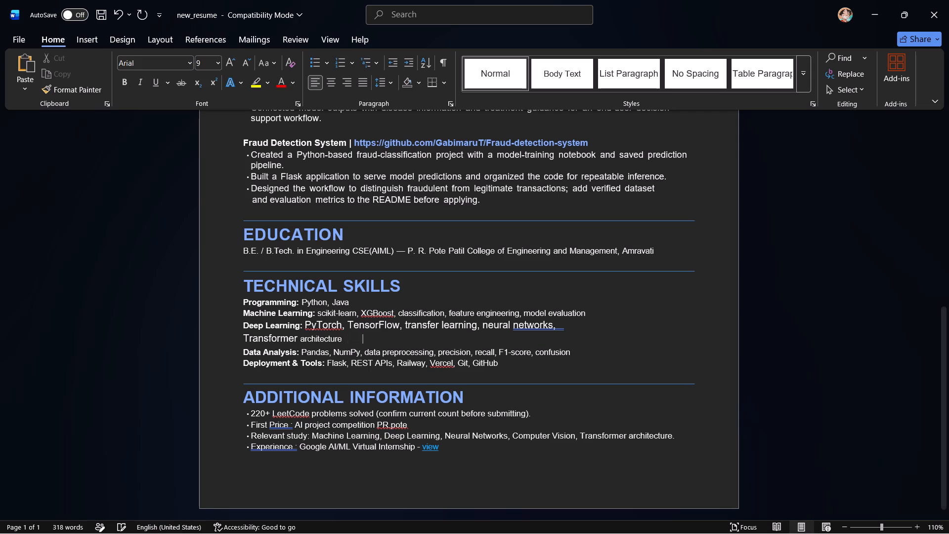
# Undo the spaces added to the Deep Learning text and the clearing of its formatting.
pyautogui.hotkey('ctrl', 'z')
pyautogui.hotkey('ctrl', 'z')
pyautogui.hotkey('ctrl', 'z')
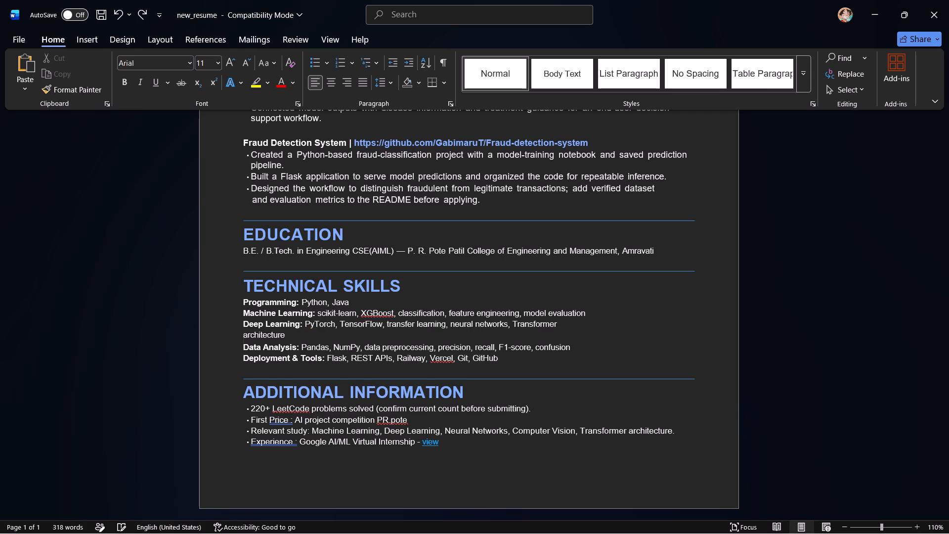
pyautogui.click(381, 343)
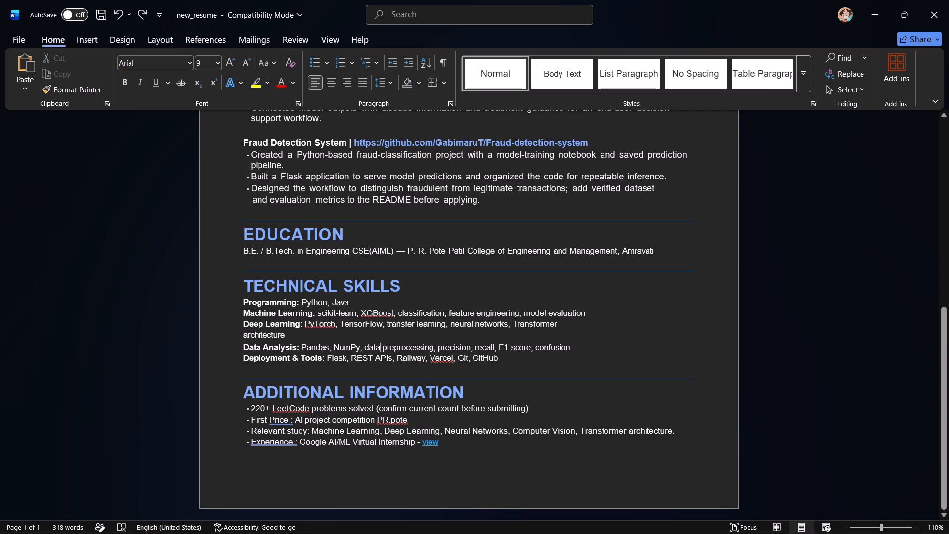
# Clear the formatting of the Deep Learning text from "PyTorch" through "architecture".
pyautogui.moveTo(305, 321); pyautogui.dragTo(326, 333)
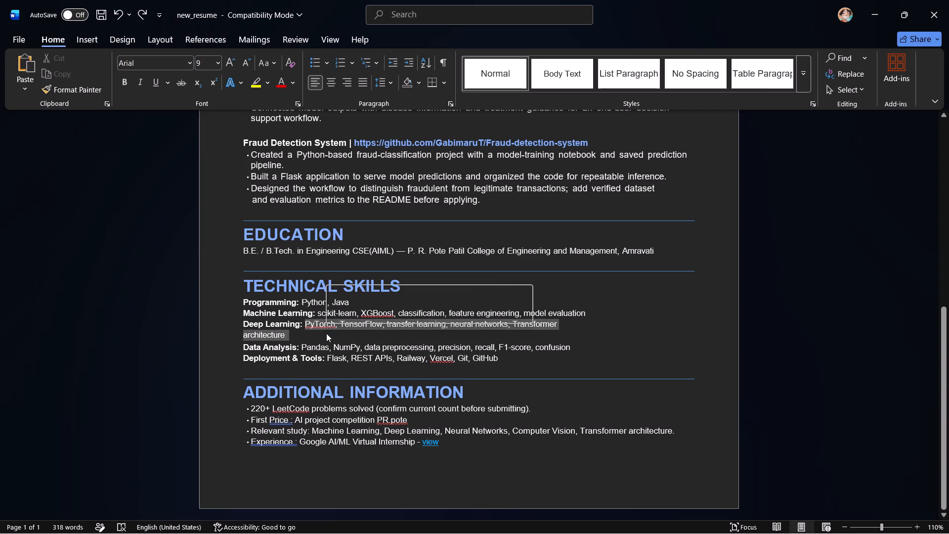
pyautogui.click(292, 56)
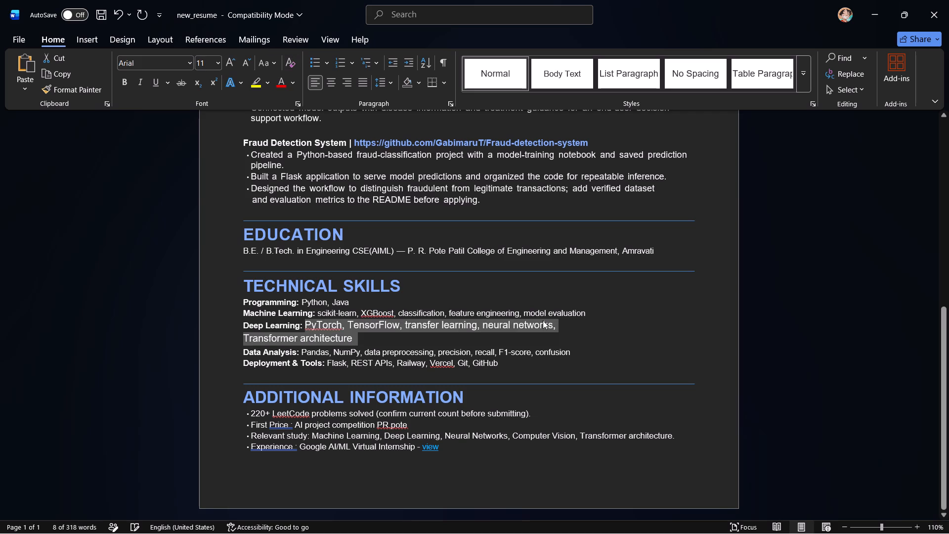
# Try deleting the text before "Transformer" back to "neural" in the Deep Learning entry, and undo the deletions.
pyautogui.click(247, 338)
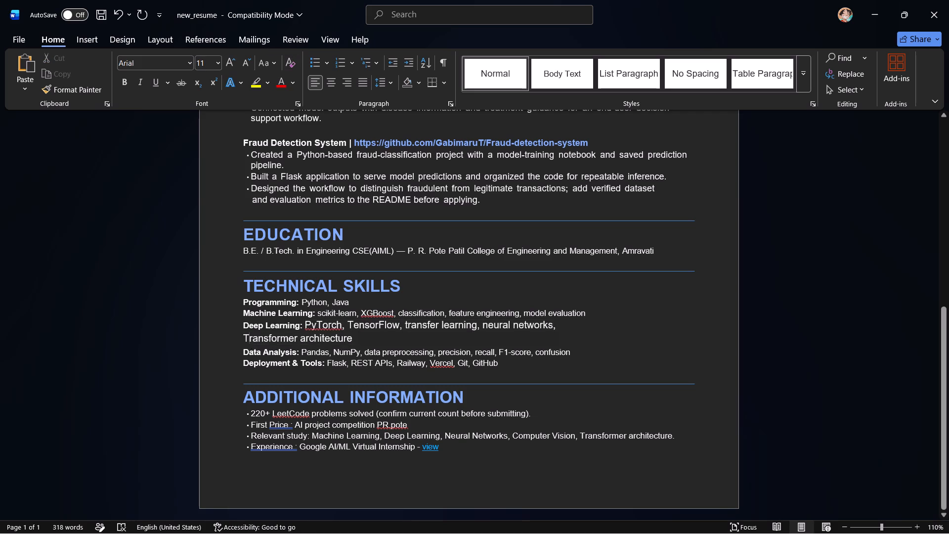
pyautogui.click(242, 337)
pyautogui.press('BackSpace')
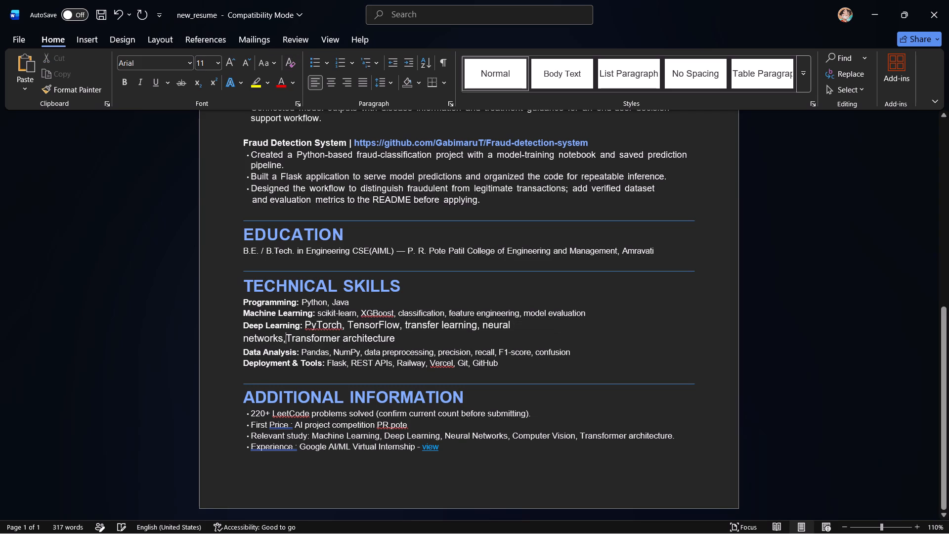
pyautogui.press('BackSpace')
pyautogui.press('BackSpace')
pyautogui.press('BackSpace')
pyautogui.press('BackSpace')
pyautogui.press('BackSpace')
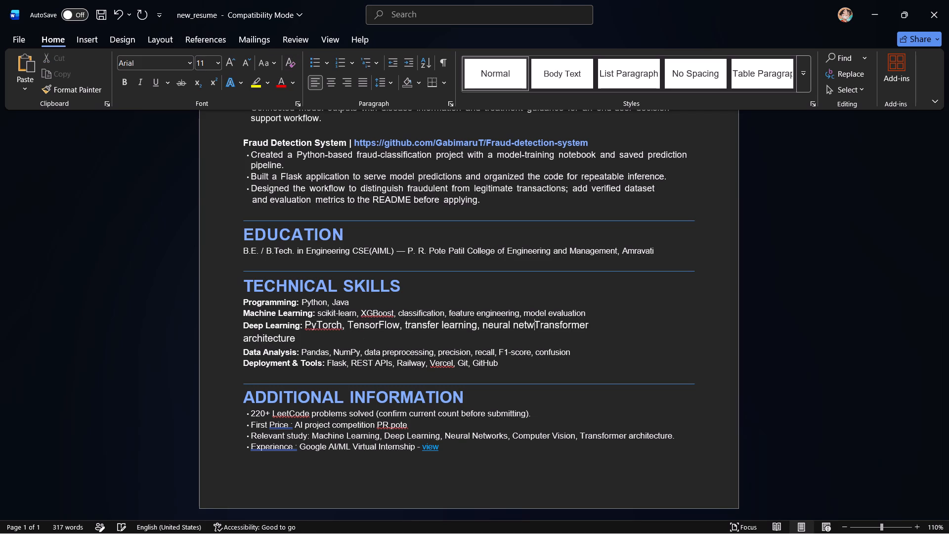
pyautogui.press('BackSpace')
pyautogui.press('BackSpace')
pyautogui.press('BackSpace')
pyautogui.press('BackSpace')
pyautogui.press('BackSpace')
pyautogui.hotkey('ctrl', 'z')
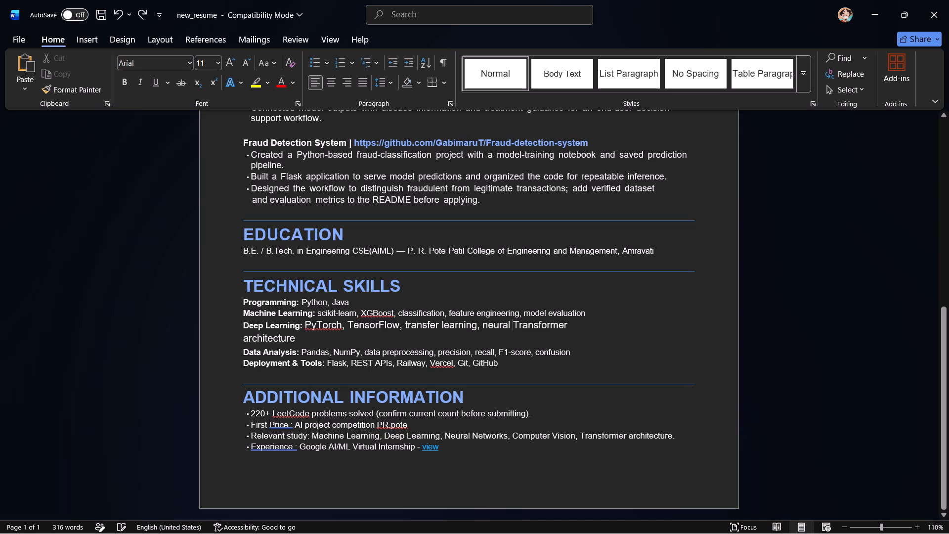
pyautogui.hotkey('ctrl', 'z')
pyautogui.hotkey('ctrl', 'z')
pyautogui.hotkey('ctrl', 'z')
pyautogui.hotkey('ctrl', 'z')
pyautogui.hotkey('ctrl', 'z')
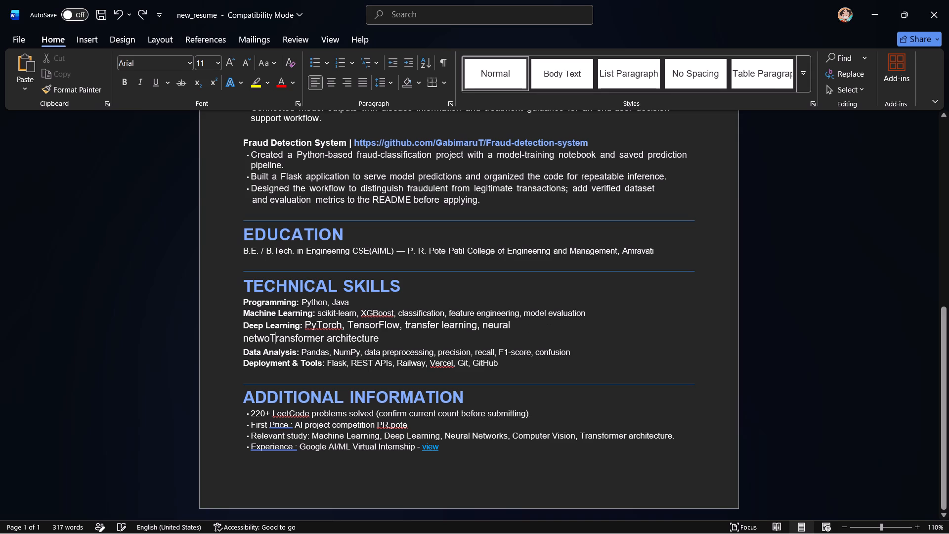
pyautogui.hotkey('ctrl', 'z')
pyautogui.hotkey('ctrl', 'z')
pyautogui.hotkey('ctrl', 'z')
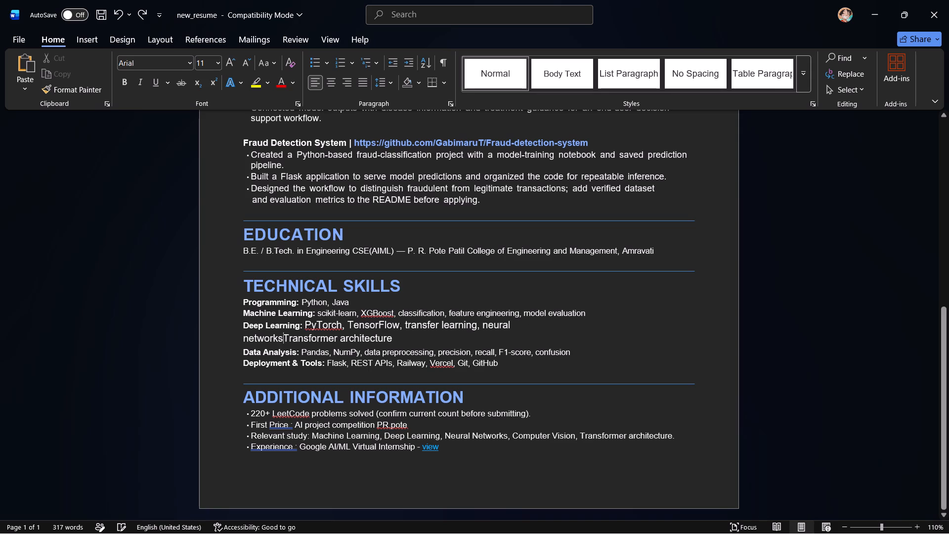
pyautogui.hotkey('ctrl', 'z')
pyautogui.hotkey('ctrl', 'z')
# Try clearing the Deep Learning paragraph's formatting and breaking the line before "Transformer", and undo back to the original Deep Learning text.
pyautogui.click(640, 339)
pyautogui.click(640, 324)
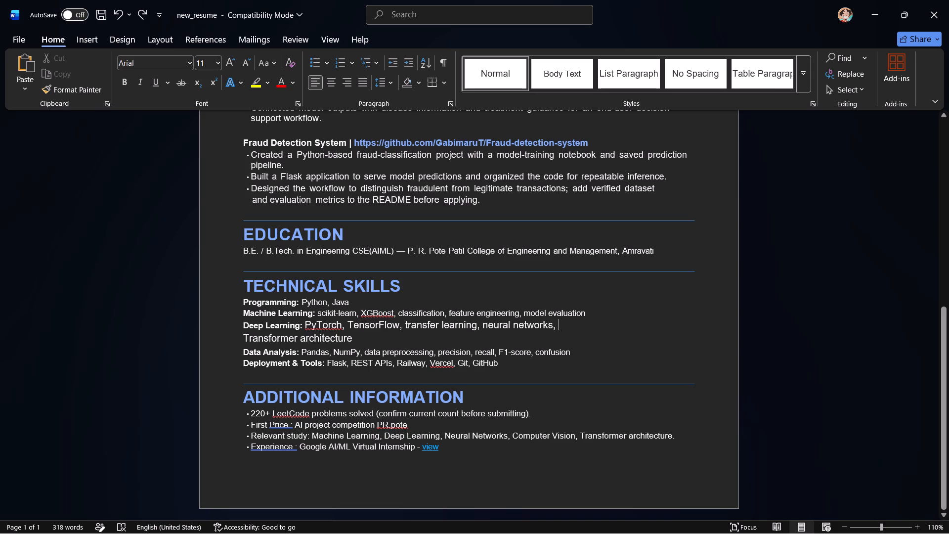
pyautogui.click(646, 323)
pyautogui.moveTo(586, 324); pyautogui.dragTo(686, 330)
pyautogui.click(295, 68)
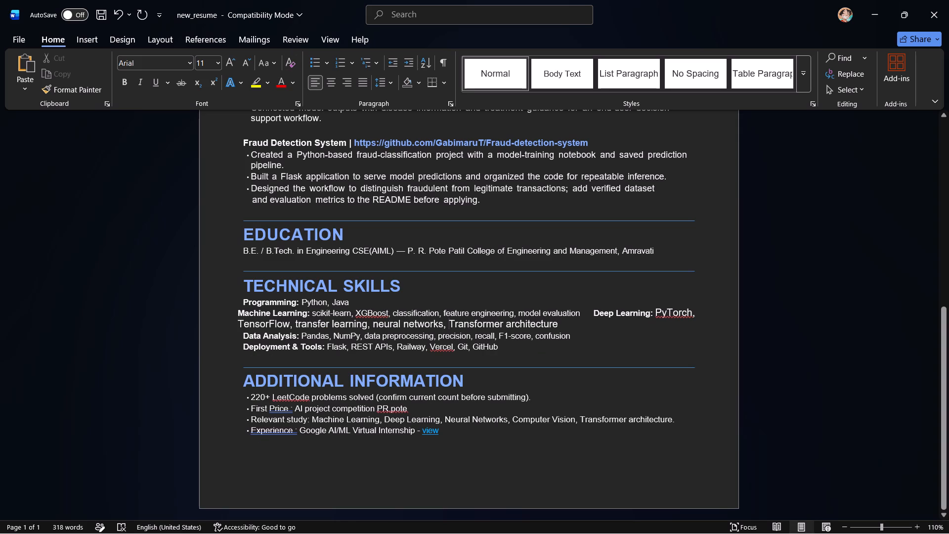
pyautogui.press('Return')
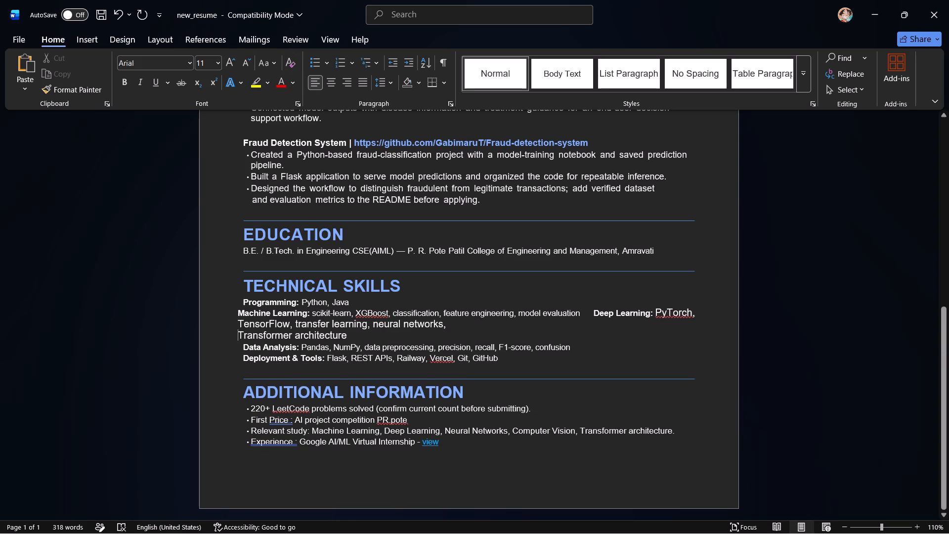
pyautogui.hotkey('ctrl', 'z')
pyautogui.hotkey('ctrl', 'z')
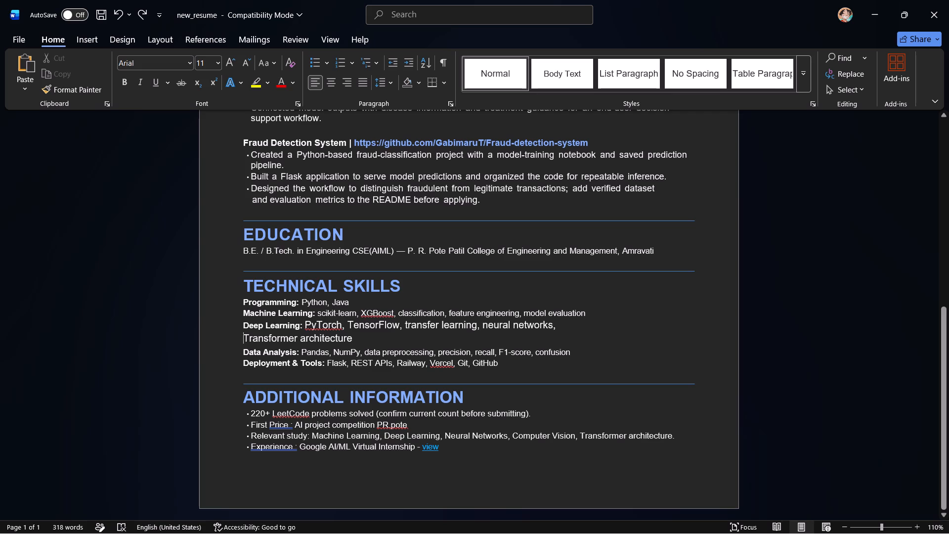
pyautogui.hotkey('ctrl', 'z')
# Clear the formatting of the paragraph containing Deep Learning, and break it so that Deep Learning starts on its own line.
pyautogui.click(587, 319)
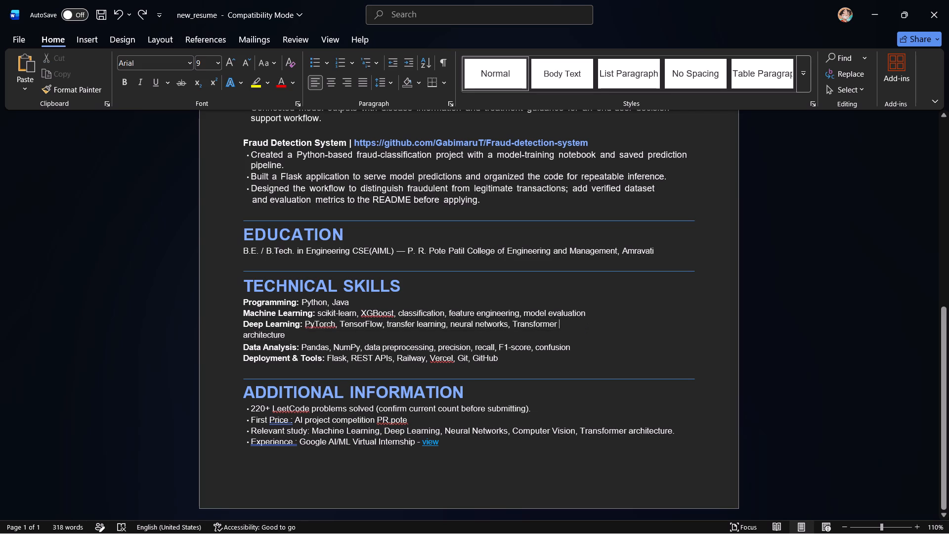
pyautogui.click(293, 61)
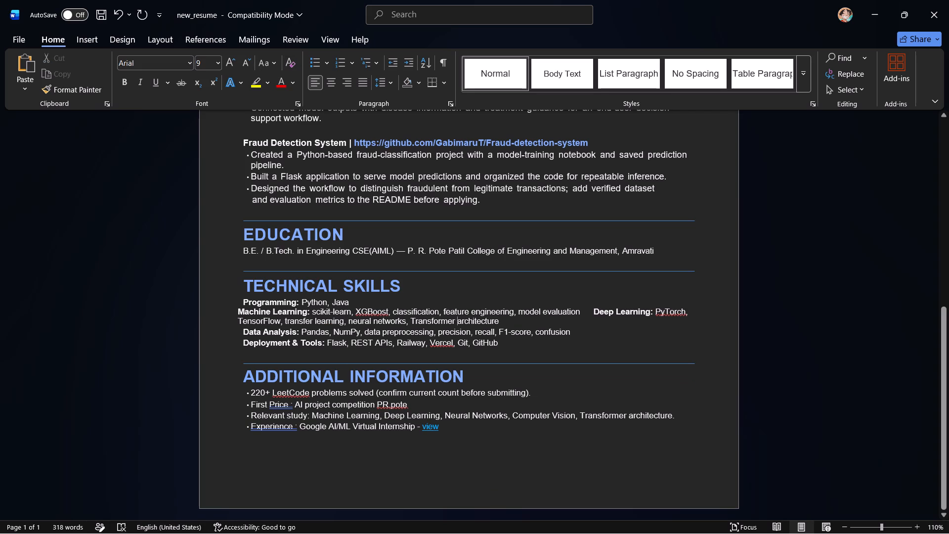
pyautogui.click(243, 297)
pyautogui.click(593, 311)
pyautogui.press('Return')
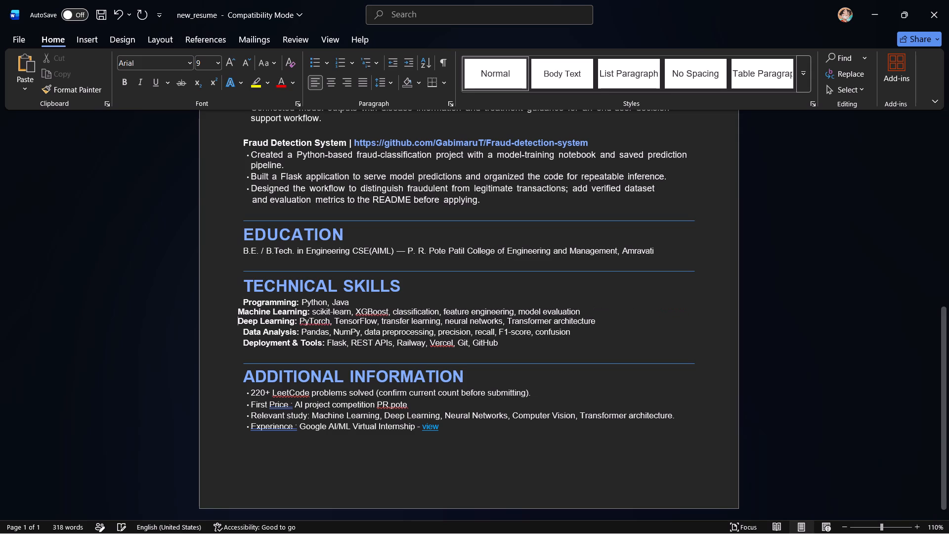
# Indent the Machine Learning line with two spaces to align it with the Programming line.
pyautogui.click(239, 311)
pyautogui.press('space')
pyautogui.press('space')
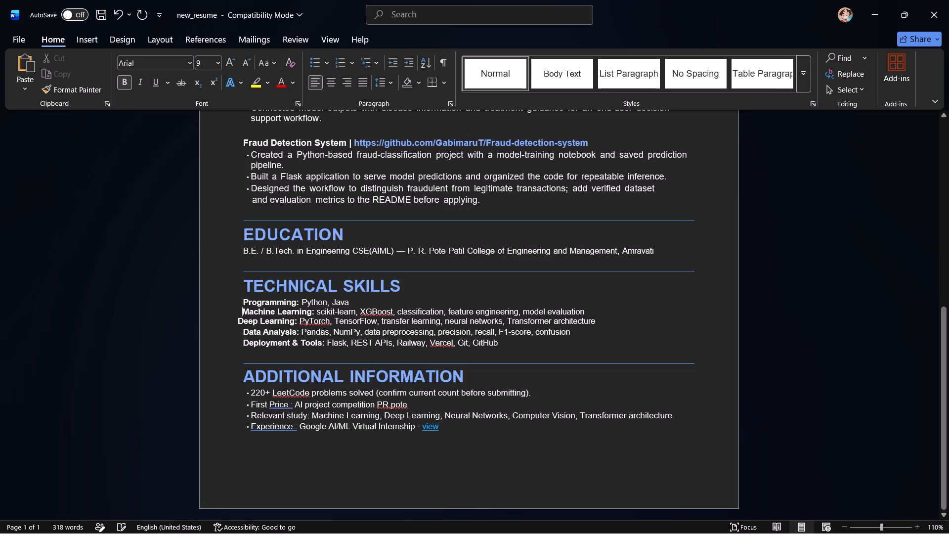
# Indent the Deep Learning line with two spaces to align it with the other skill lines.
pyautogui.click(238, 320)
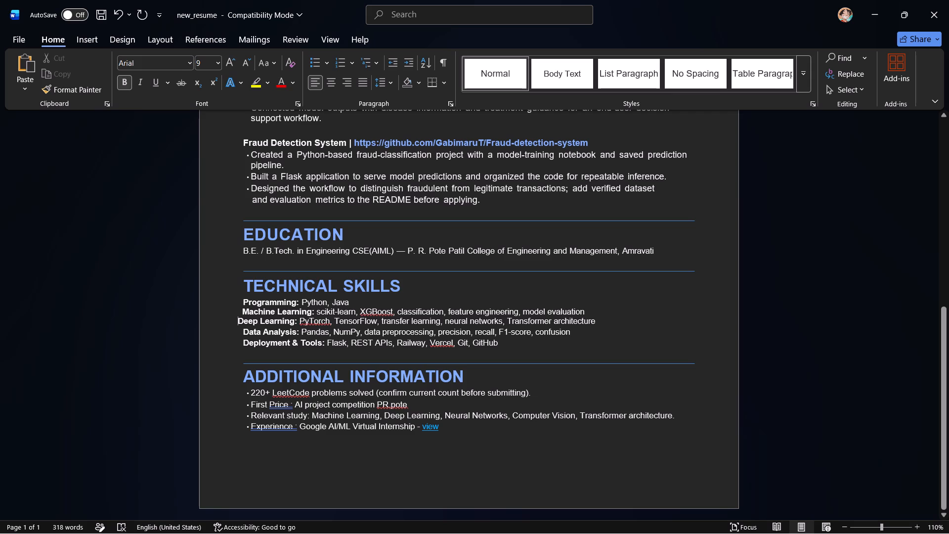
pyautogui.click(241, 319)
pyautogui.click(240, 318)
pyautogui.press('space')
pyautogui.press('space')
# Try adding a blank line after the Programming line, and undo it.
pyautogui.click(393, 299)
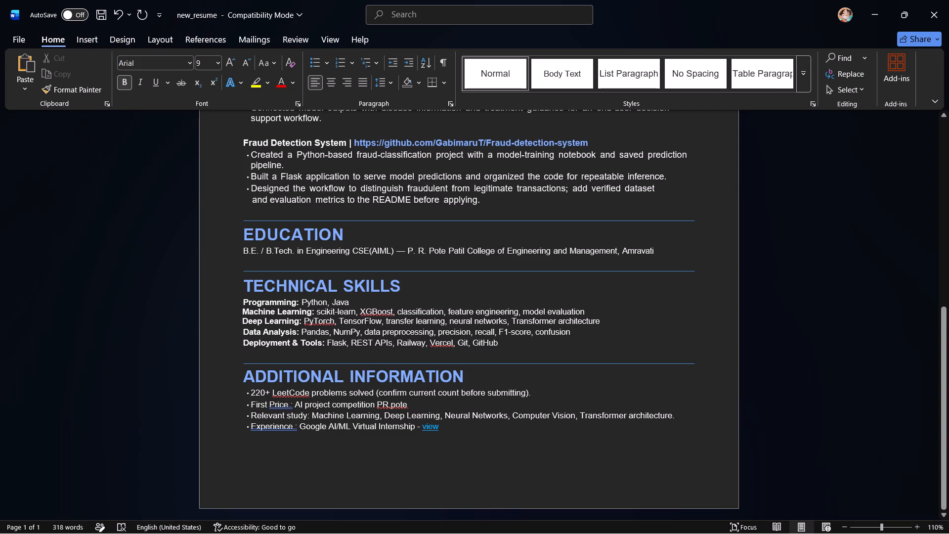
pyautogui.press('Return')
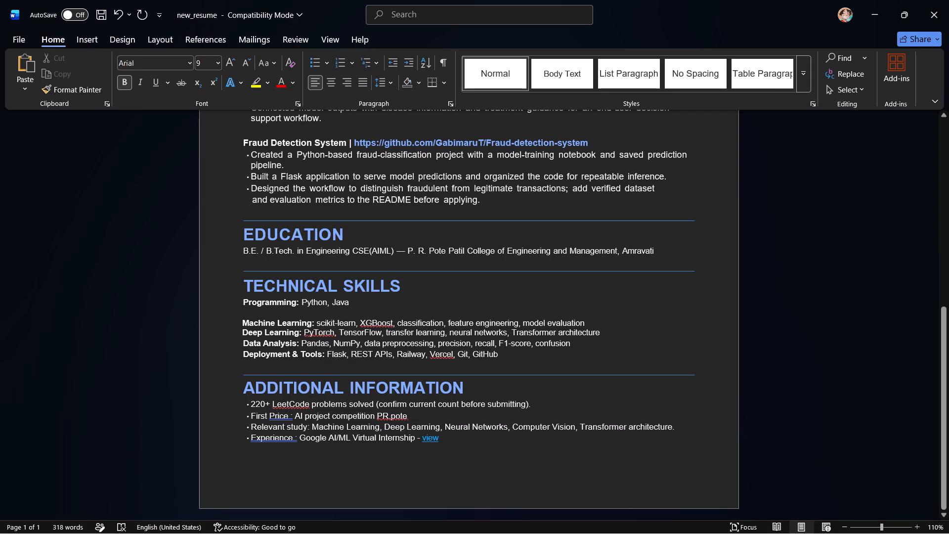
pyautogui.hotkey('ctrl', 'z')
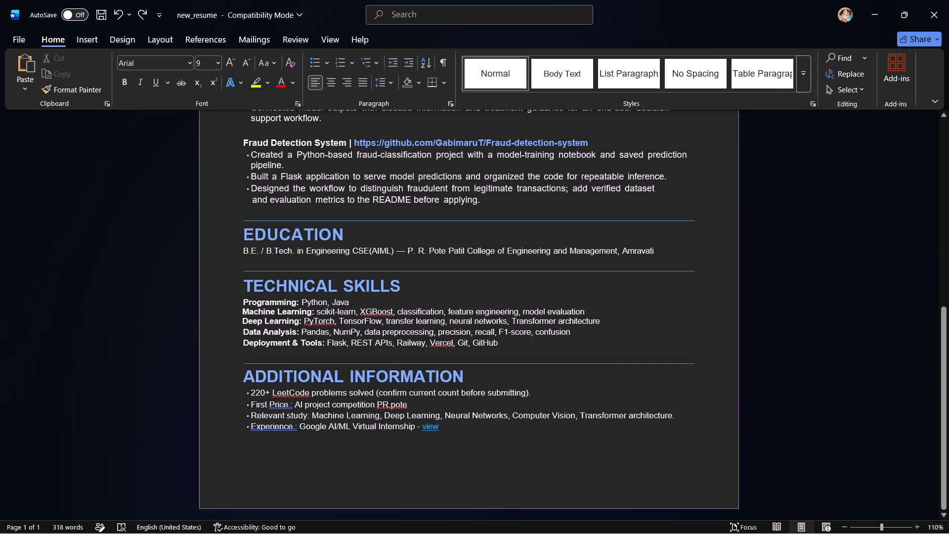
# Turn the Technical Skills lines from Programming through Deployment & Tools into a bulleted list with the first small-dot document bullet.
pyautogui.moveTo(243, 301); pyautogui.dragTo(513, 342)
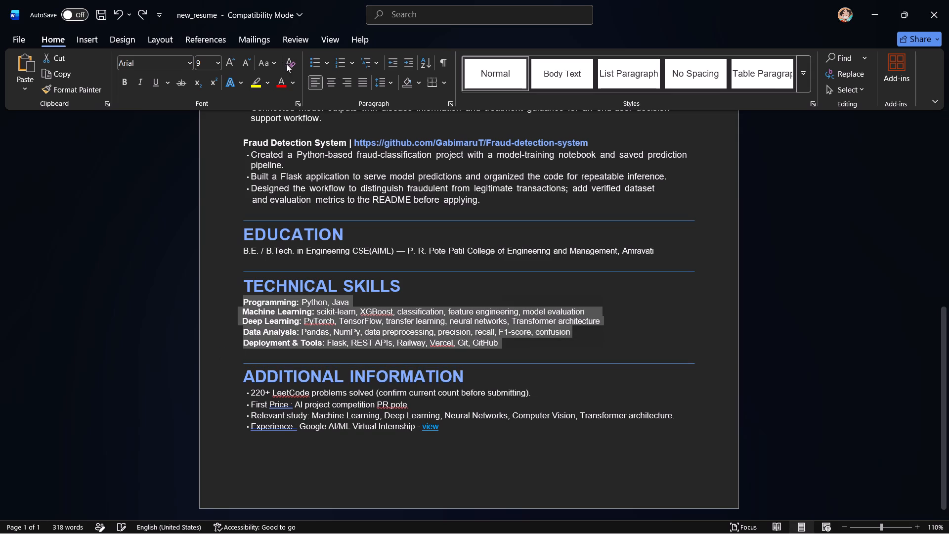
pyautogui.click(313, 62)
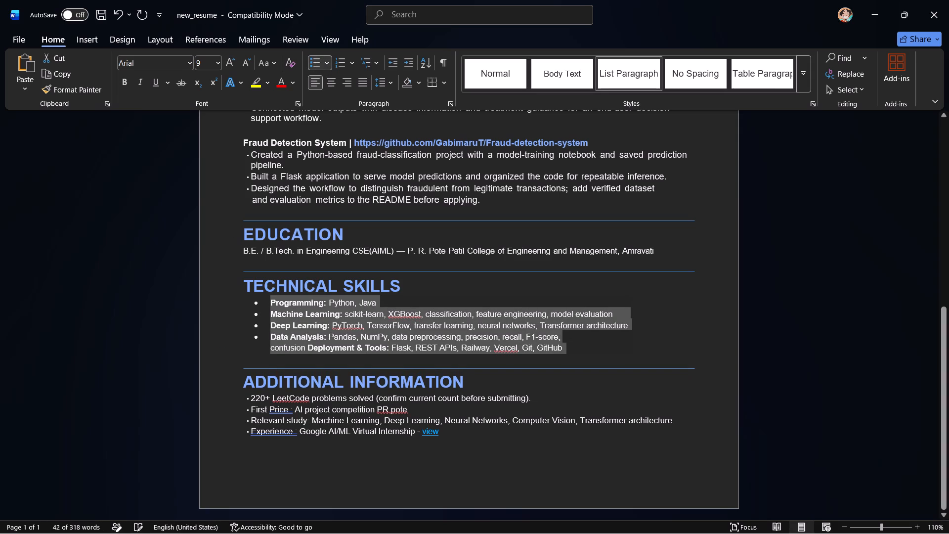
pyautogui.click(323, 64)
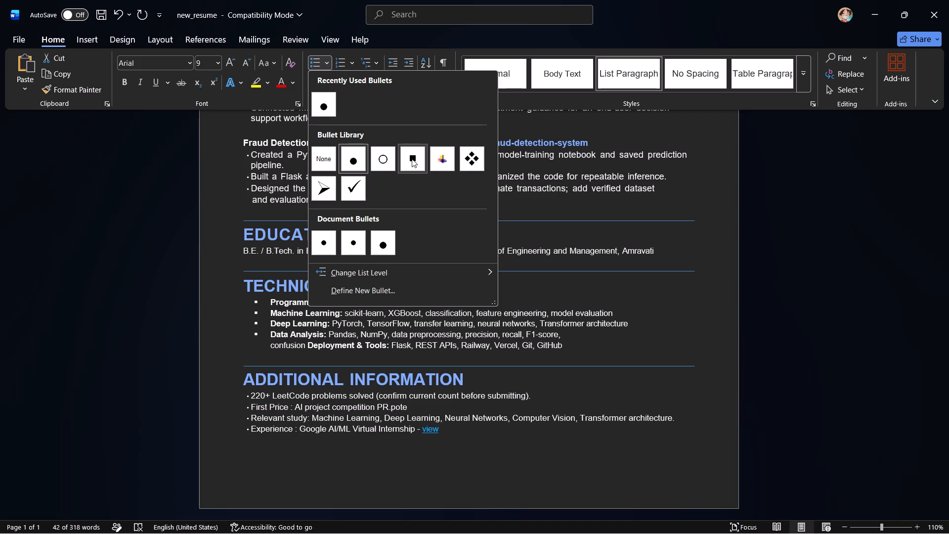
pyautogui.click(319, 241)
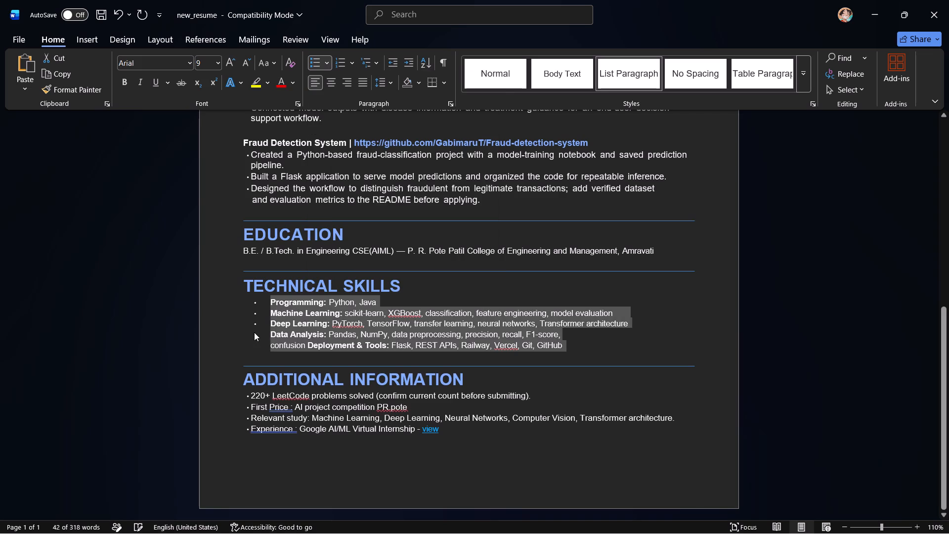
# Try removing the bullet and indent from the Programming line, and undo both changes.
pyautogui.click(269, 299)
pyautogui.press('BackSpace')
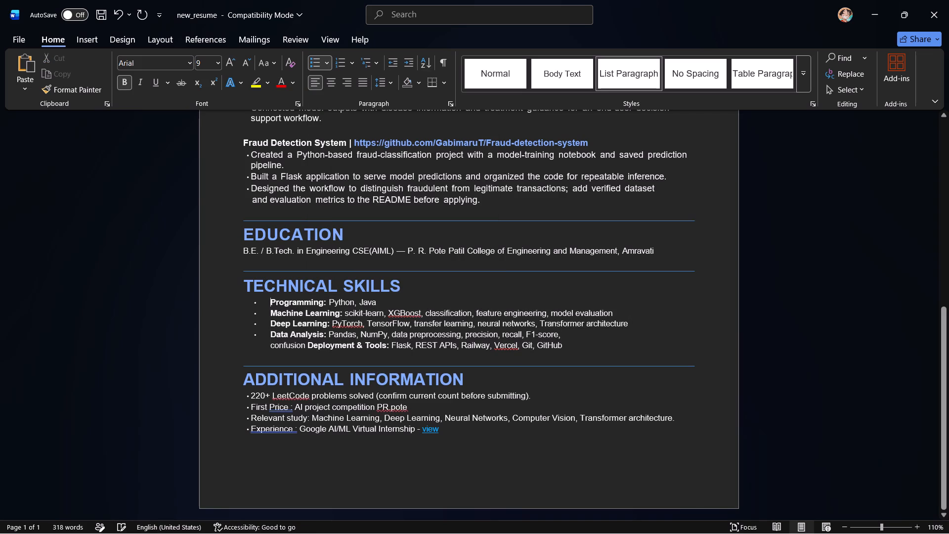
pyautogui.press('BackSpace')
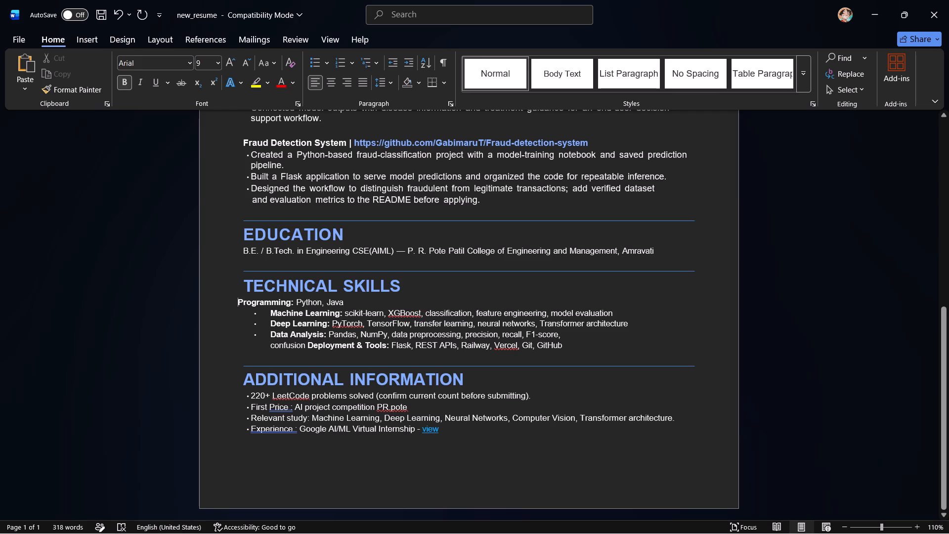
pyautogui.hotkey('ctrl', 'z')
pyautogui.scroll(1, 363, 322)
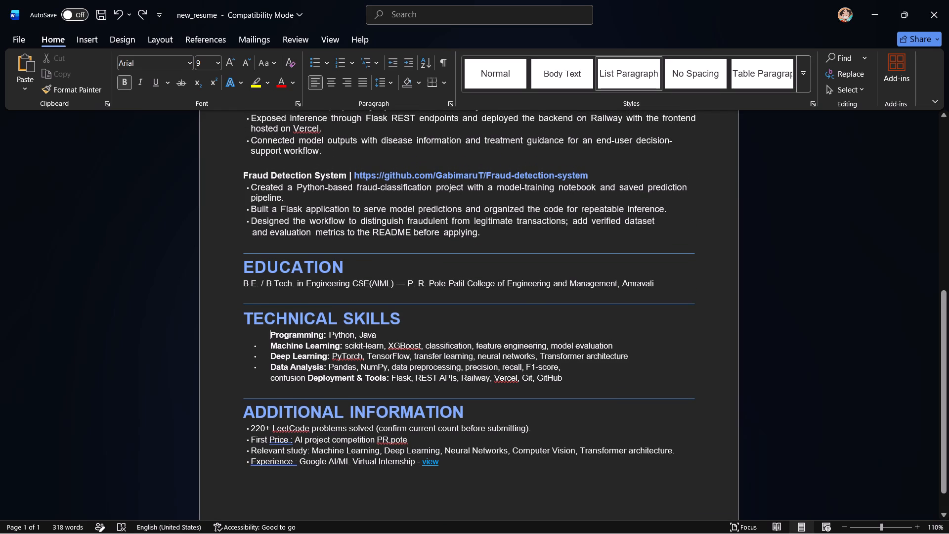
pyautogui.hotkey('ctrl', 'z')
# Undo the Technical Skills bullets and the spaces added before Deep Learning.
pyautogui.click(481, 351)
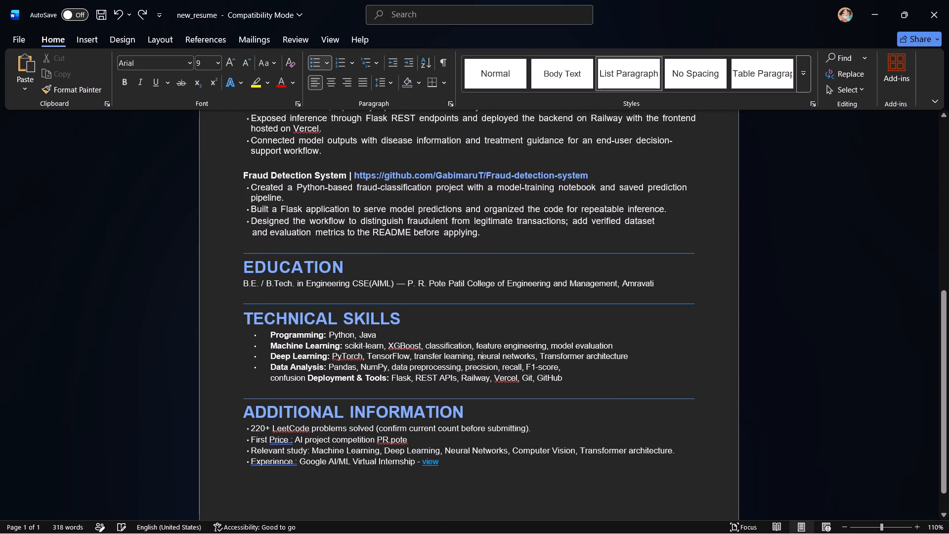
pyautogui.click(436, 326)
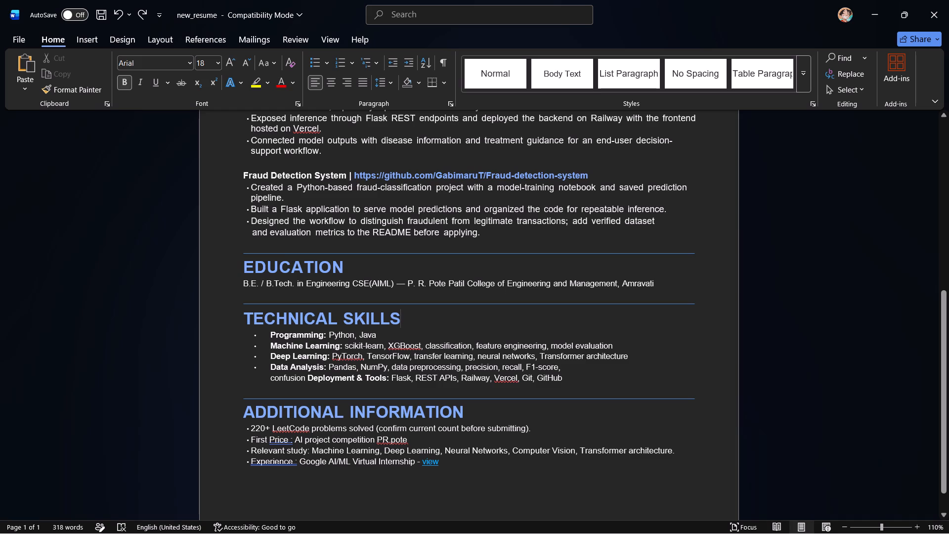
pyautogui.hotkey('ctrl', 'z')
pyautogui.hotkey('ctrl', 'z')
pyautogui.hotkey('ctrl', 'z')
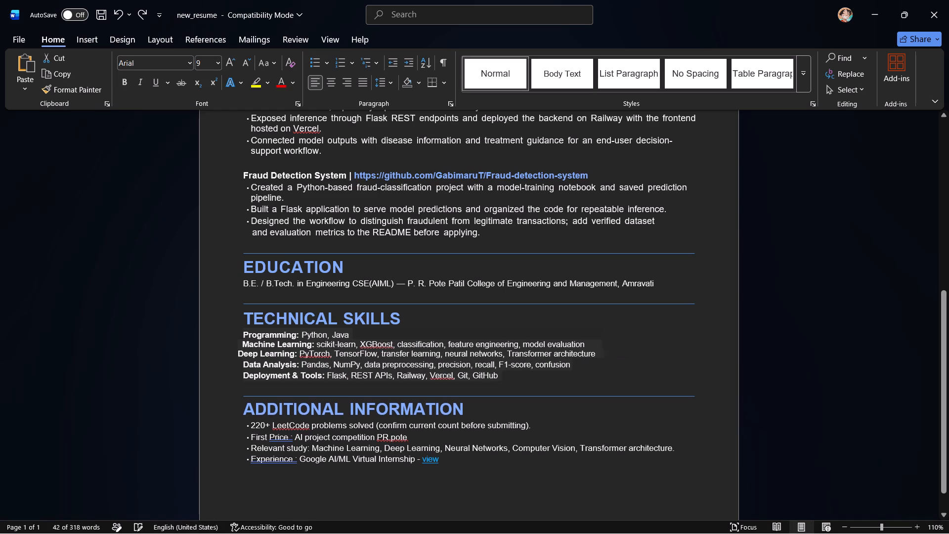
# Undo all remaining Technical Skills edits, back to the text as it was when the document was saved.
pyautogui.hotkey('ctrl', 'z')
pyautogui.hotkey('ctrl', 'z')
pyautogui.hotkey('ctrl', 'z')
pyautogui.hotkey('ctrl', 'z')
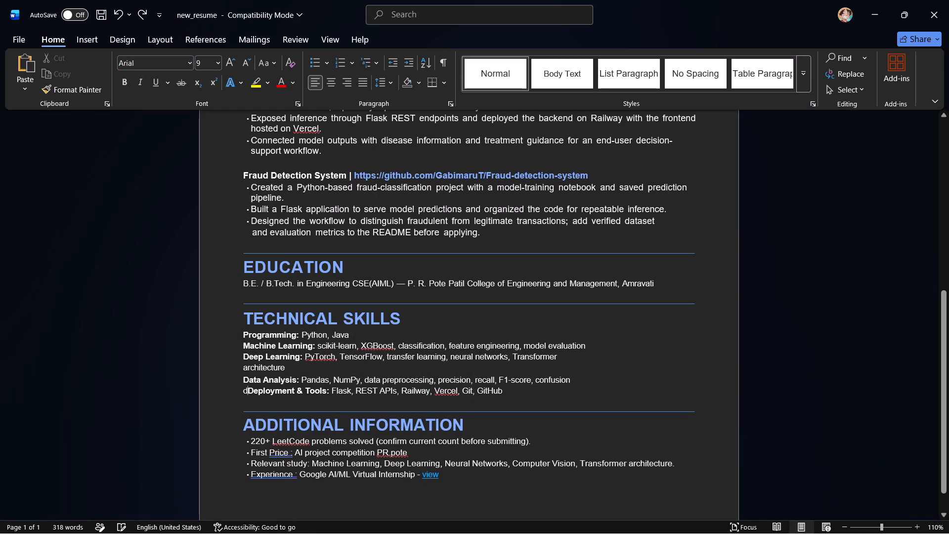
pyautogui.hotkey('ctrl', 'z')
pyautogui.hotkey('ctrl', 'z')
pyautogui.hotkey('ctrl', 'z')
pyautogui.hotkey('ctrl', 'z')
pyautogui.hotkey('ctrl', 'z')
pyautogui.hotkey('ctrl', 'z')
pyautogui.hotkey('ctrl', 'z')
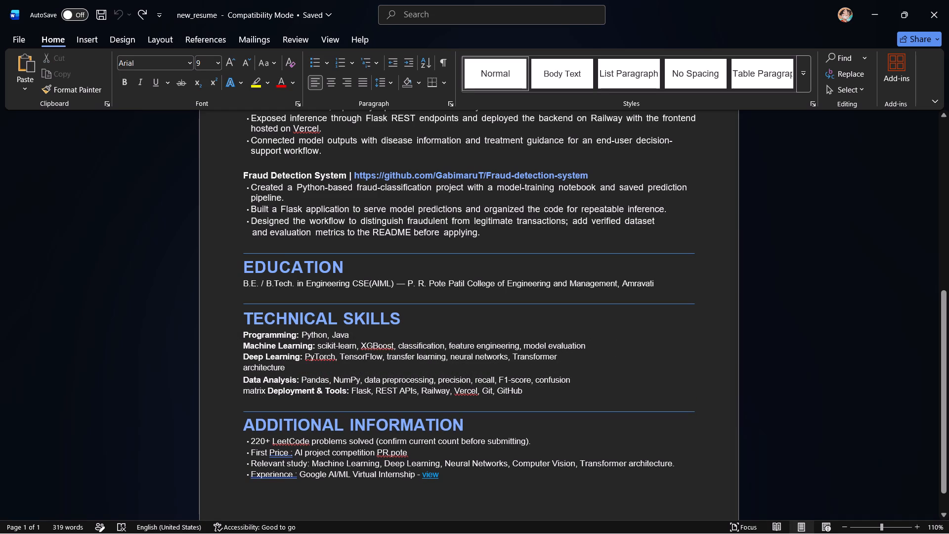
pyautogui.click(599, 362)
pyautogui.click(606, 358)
# Redo the Technical Skills edits up to the small-dot bulleted list from Programming through Deployment & Tools.
pyautogui.hotkey('ctrl', 'y')
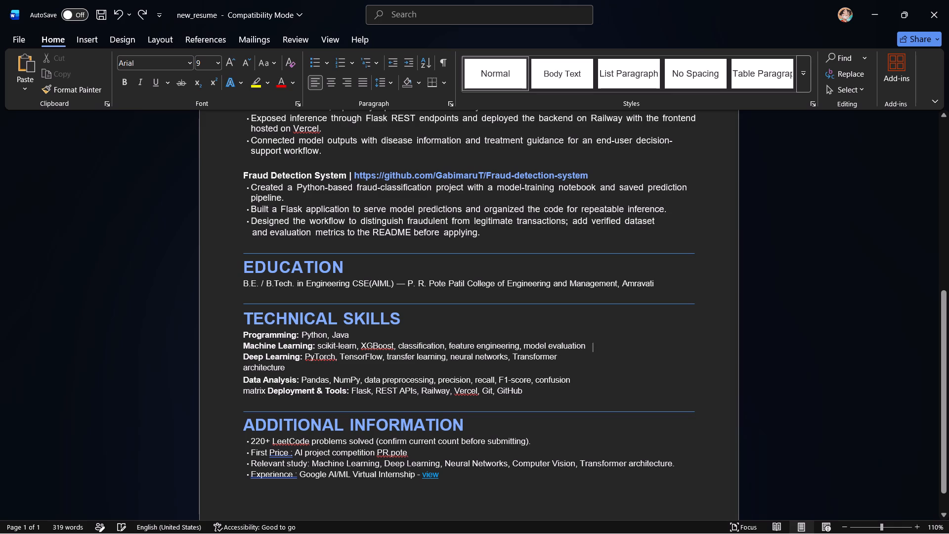
pyautogui.hotkey('ctrl', 'y')
pyautogui.hotkey('ctrl', 'y')
pyautogui.hotkey('ctrl', 'y')
pyautogui.hotkey('ctrl', 'y')
pyautogui.hotkey('ctrl', 'y')
pyautogui.hotkey('ctrl', 'y')
pyautogui.hotkey('ctrl', 'y')
pyautogui.hotkey('ctrl', 'y')
pyautogui.hotkey('ctrl', 'y')
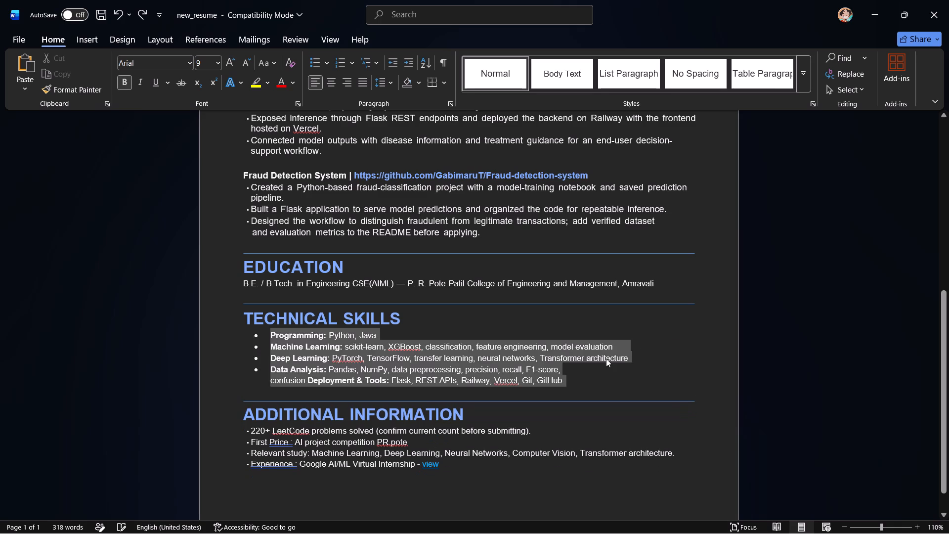
pyautogui.hotkey('ctrl', 'y')
pyautogui.click(604, 358)
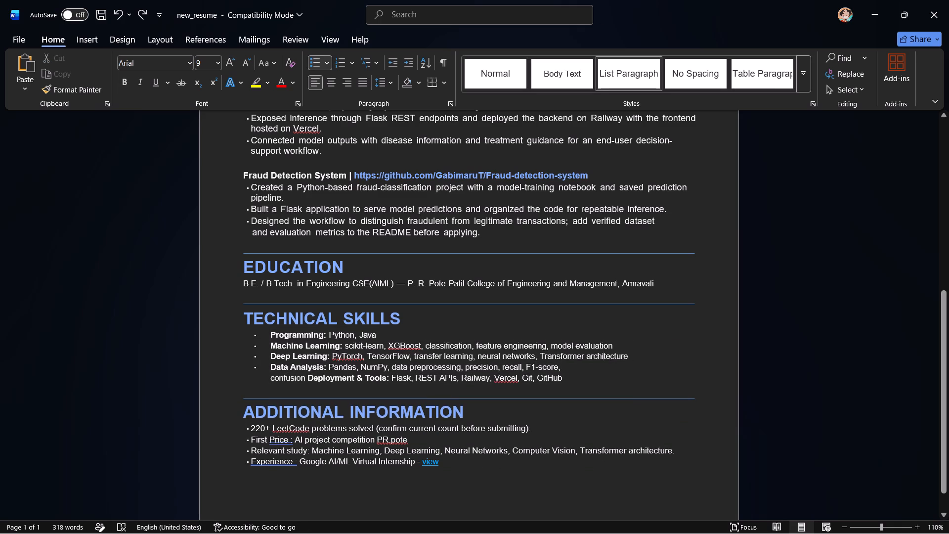
# Add four spaces at the end of the Machine Learning line.
pyautogui.click(623, 342)
pyautogui.press('space')
pyautogui.press('space')
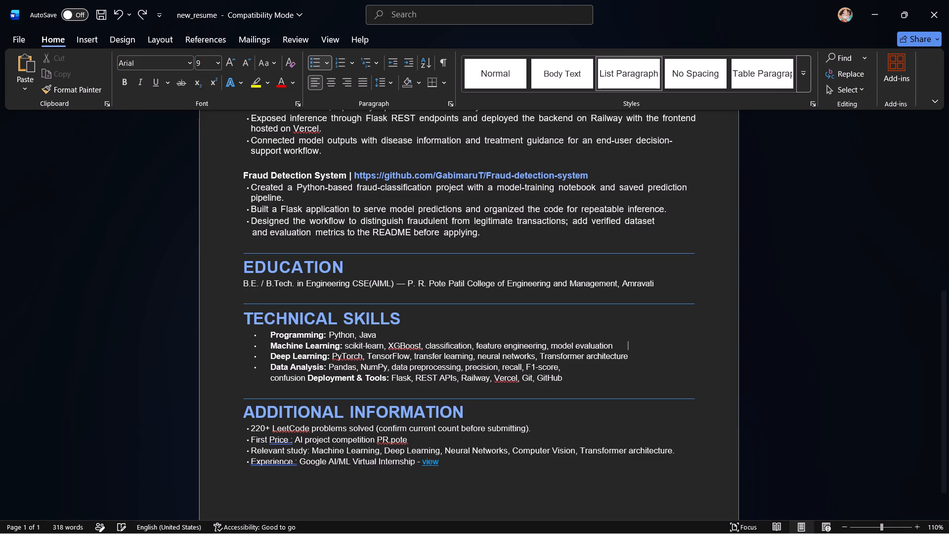
pyautogui.press('space')
pyautogui.press('space')
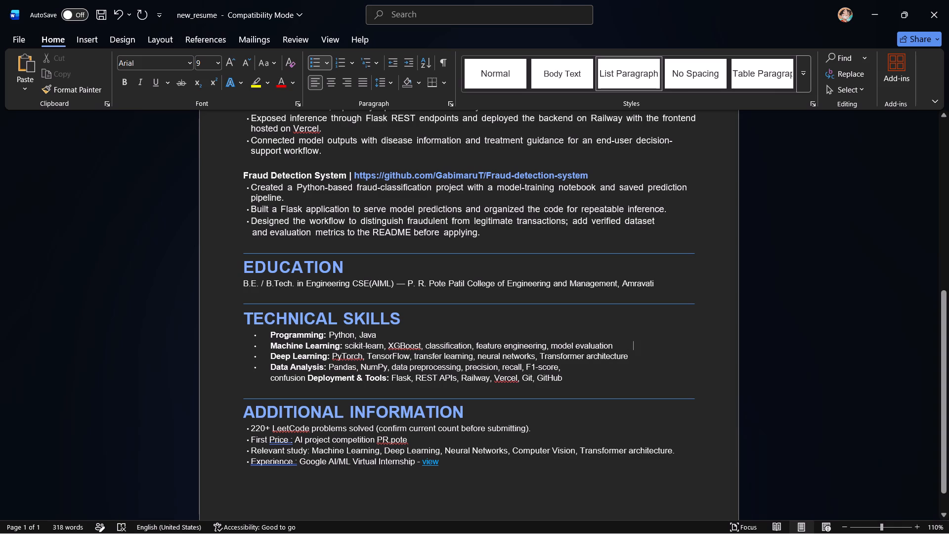
# Split Deployment & Tools off the Data Analysis text onto its own bullet.
pyautogui.click(307, 379)
pyautogui.press('Return')
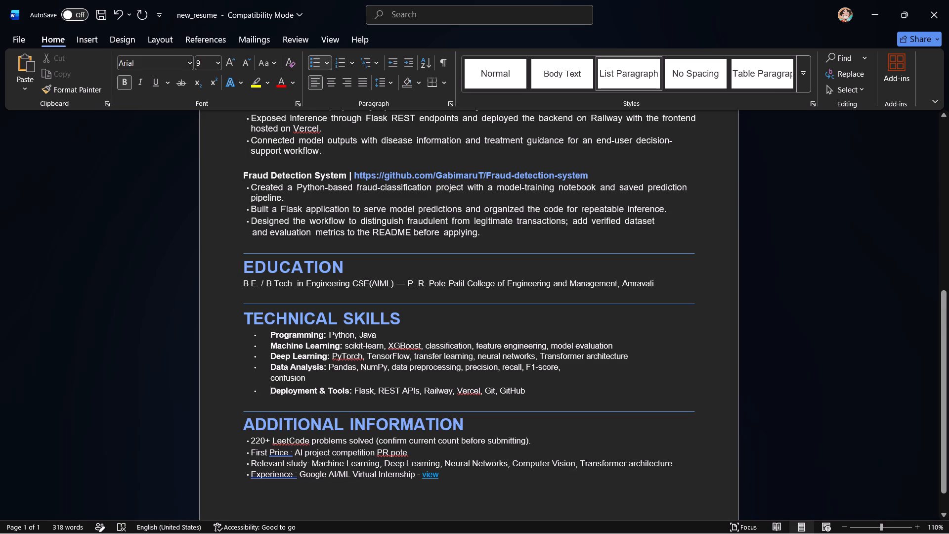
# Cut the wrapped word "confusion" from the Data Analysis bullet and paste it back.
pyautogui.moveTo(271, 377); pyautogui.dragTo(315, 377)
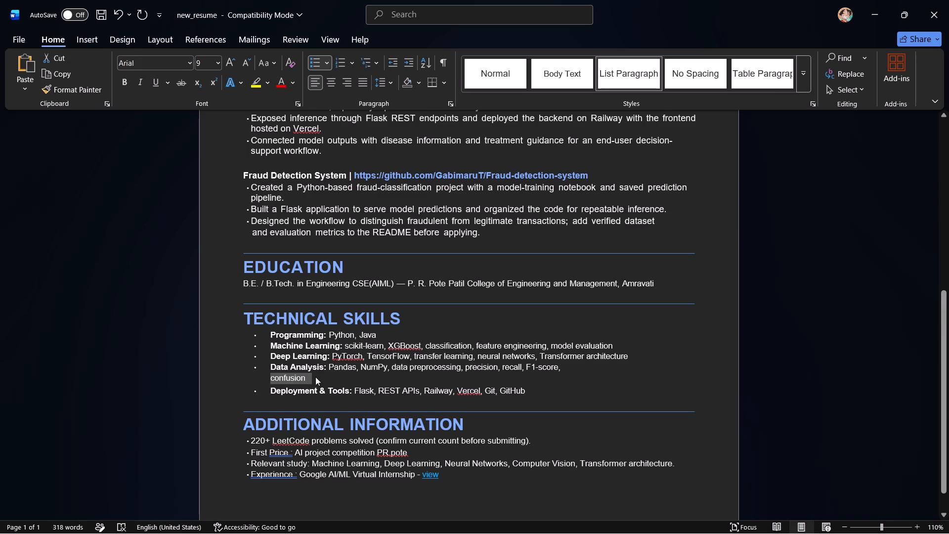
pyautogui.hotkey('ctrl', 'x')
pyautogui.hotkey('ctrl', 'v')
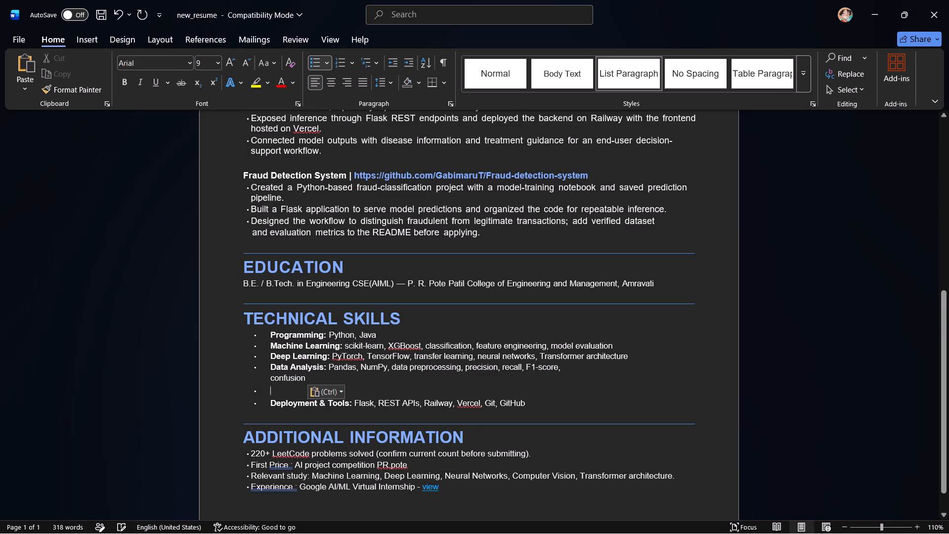
# Clear all formatting from the Data Analysis line and give it the small-dot bullet again.
pyautogui.click(566, 369)
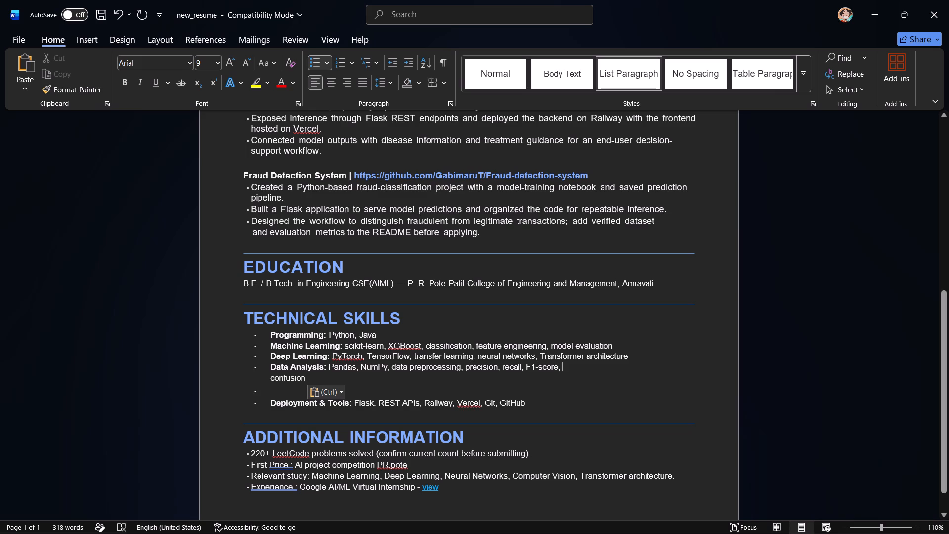
pyautogui.click(287, 62)
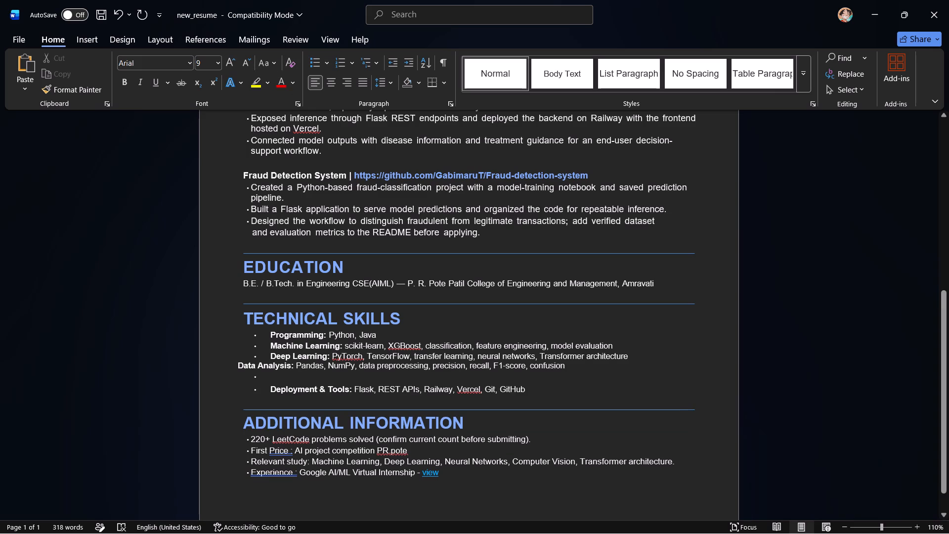
pyautogui.click(238, 366)
pyautogui.moveTo(242, 364); pyautogui.dragTo(590, 370)
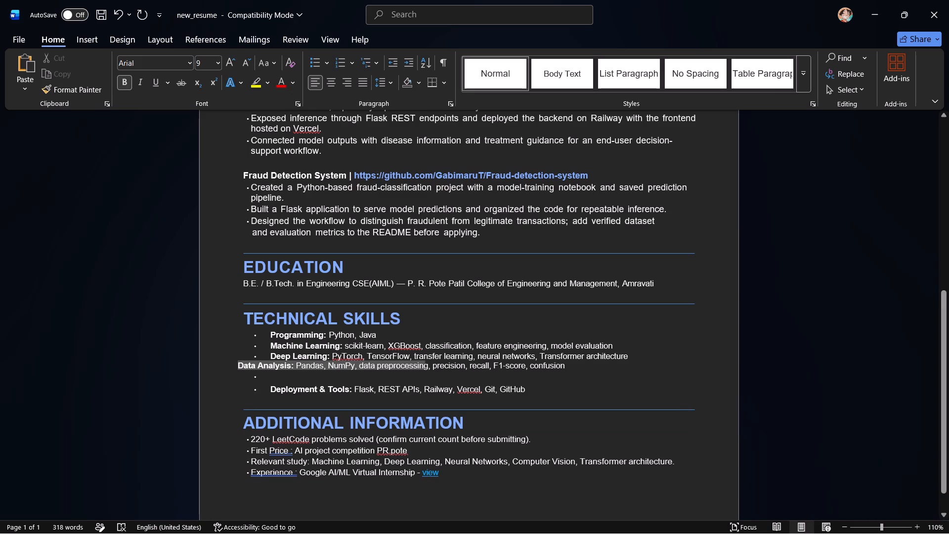
pyautogui.moveTo(590, 370); pyautogui.dragTo(590, 366)
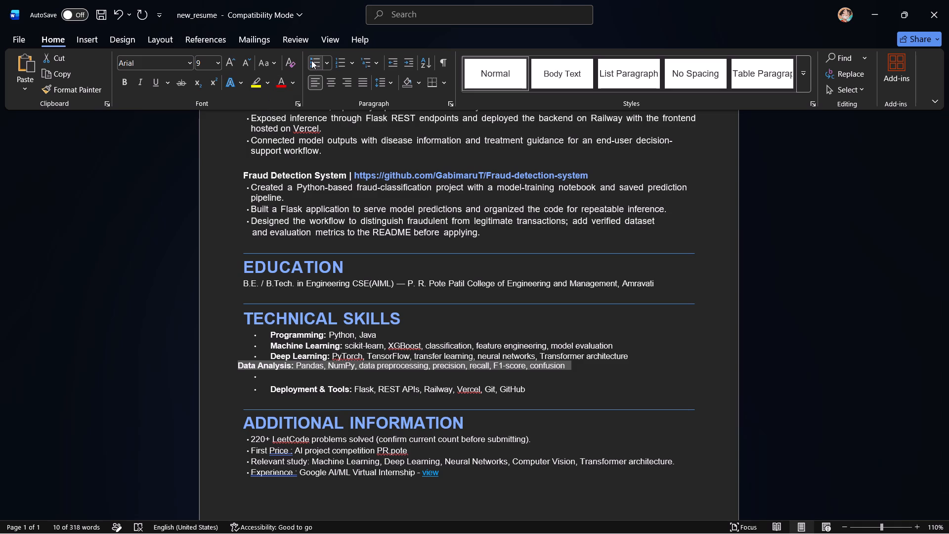
pyautogui.click(323, 61)
pyautogui.click(325, 235)
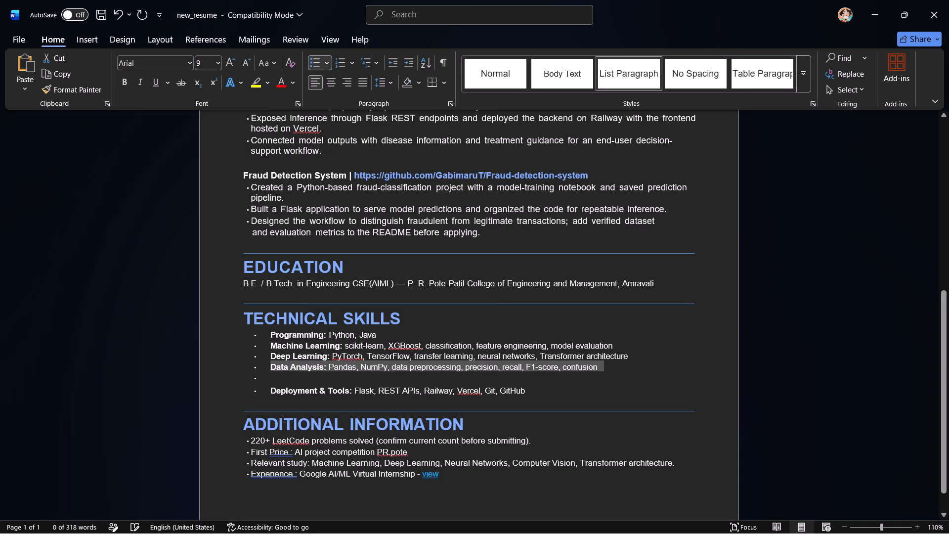
# Delete the empty bullet between Data Analysis and Deployment & Tools.
pyautogui.click(281, 391)
pyautogui.click(286, 381)
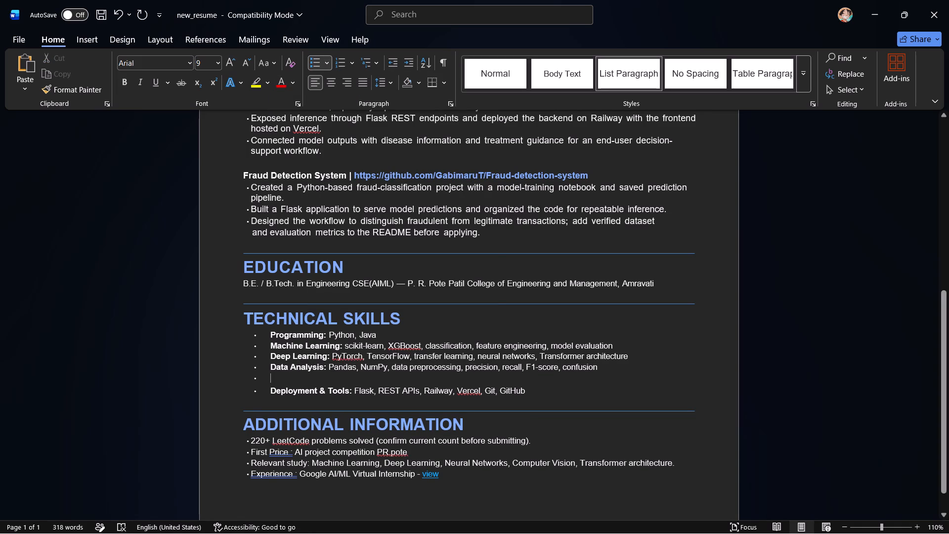
pyautogui.press('BackSpace')
pyautogui.press('BackSpace')
pyautogui.press('BackSpace')
pyautogui.press('BackSpace')
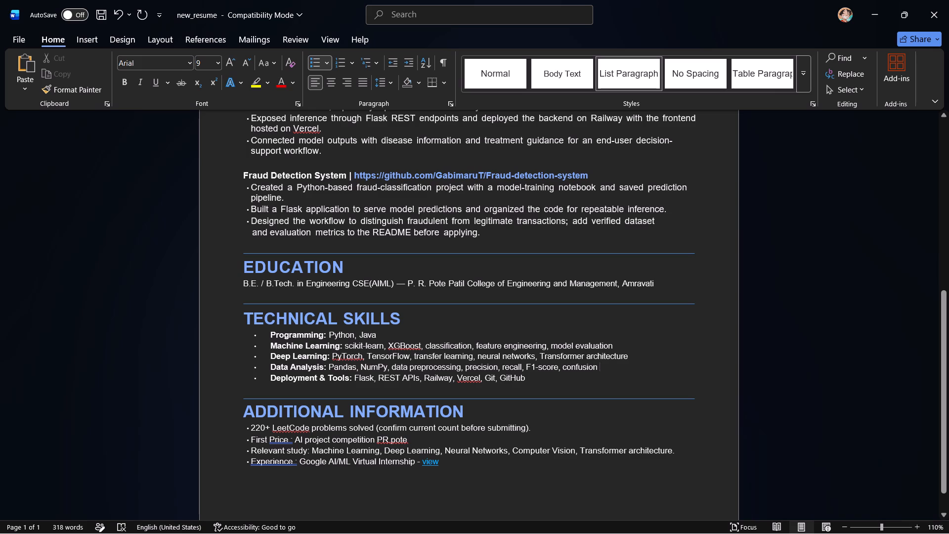
# Add a new bullet below Deployment & Tools with the label "Libraries :".
pyautogui.click(531, 379)
pyautogui.press('Return')
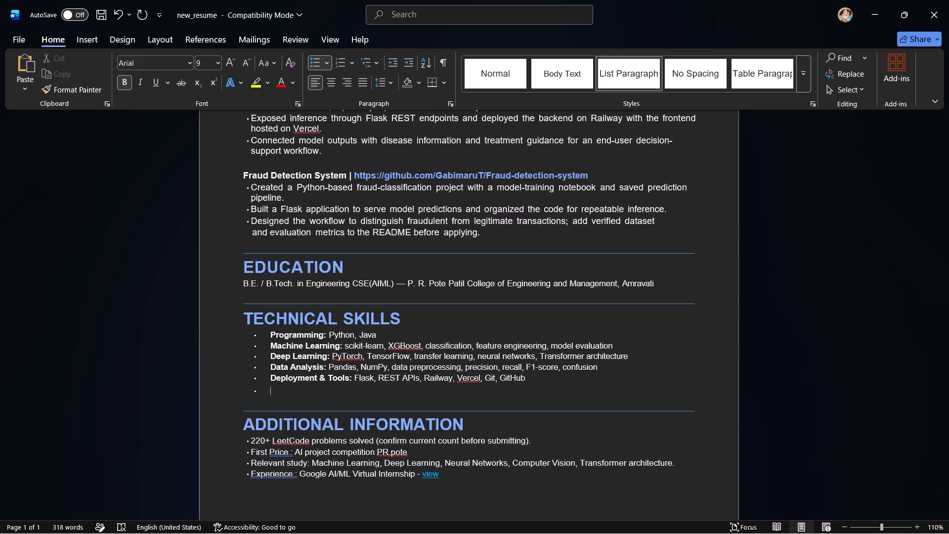
pyautogui.write('Libraries')
pyautogui.press('space')
pyautogui.write(':')
pyautogui.press('space')
# Enter "Pandas, Numpy," as the first entries of the Libraries bullet.
pyautogui.write('PAndas')
pyautogui.press('BackSpace')
pyautogui.press('BackSpace')
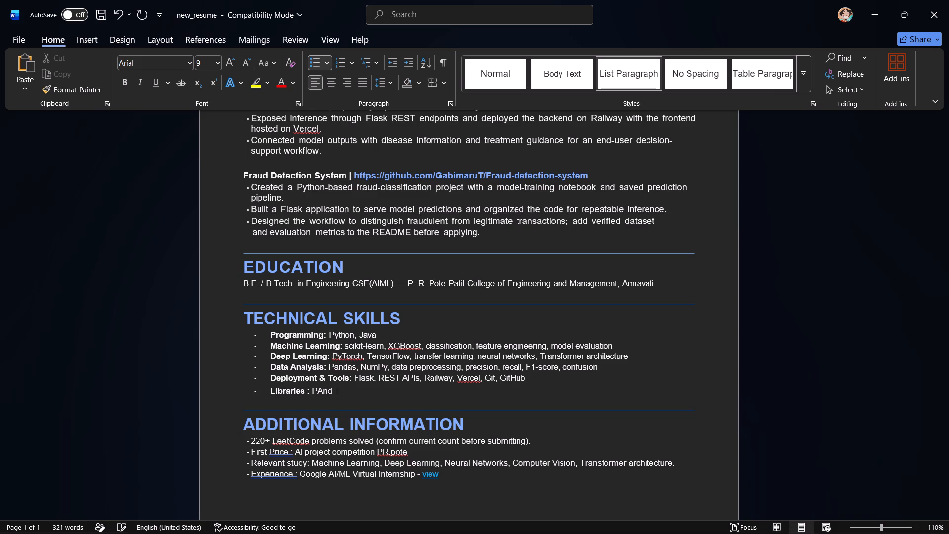
pyautogui.press('BackSpace')
pyautogui.press('BackSpace')
pyautogui.press('BackSpace')
pyautogui.write('andasa')
pyautogui.press('BackSpace')
pyautogui.press(',')
pyautogui.press('space')
pyautogui.write('NUmpy')
pyautogui.press('BackSpace')
pyautogui.press('BackSpace')
pyautogui.press('BackSpace')
pyautogui.press('BackSpace')
pyautogui.write('umpy')
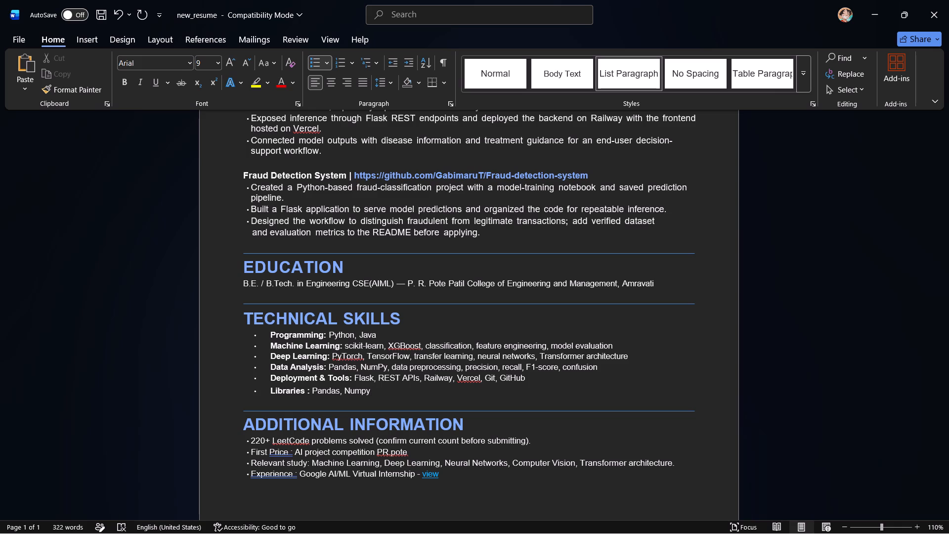
pyautogui.write(',')
pyautogui.press('space')
# Continue the Libraries bullet with "Seaborn, Matplotlib".
pyautogui.write('Seab')
pyautogui.press('BackSpace')
pyautogui.write('born')
pyautogui.write(',')
pyautogui.press('space')
pyautogui.write('MAt')
pyautogui.press('p')
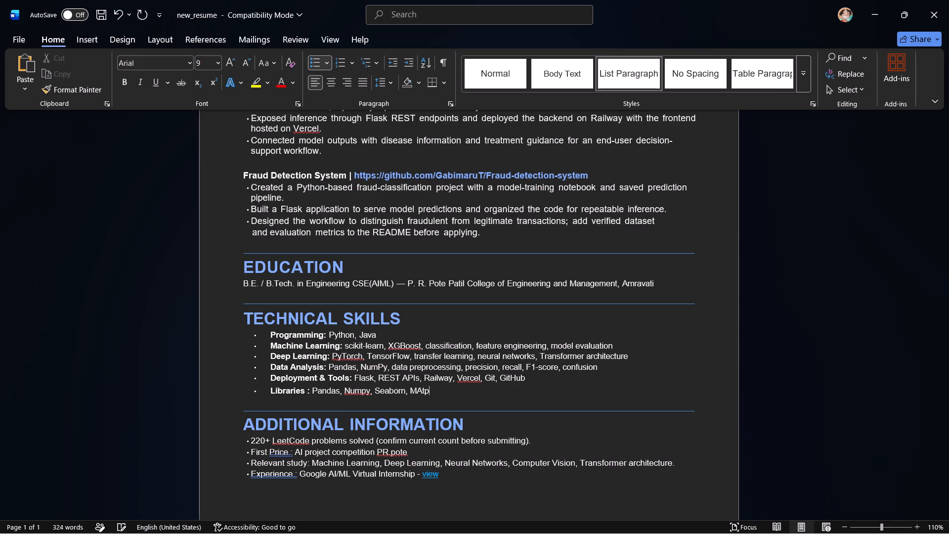
pyautogui.press('BackSpace')
pyautogui.press('BackSpace')
pyautogui.press('BackSpace')
pyautogui.write('at')
pyautogui.write('plotlib')
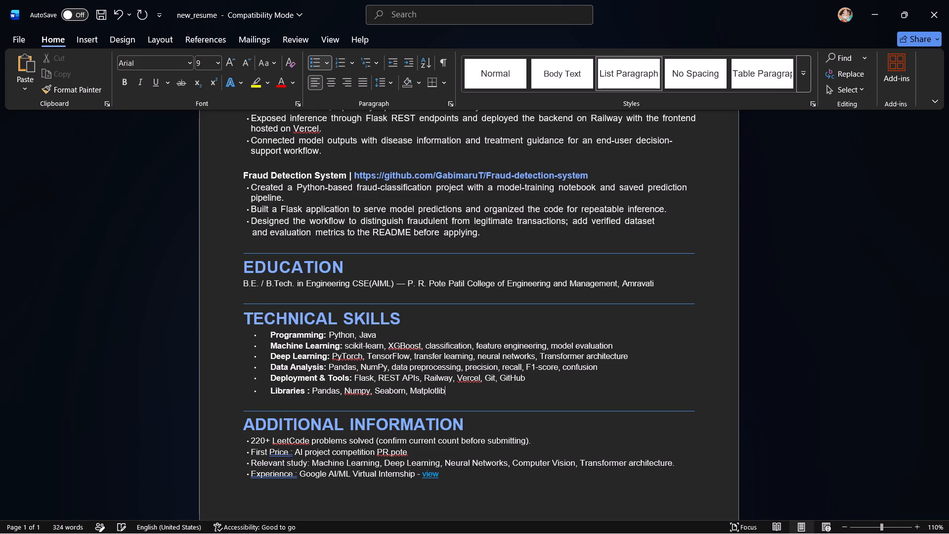
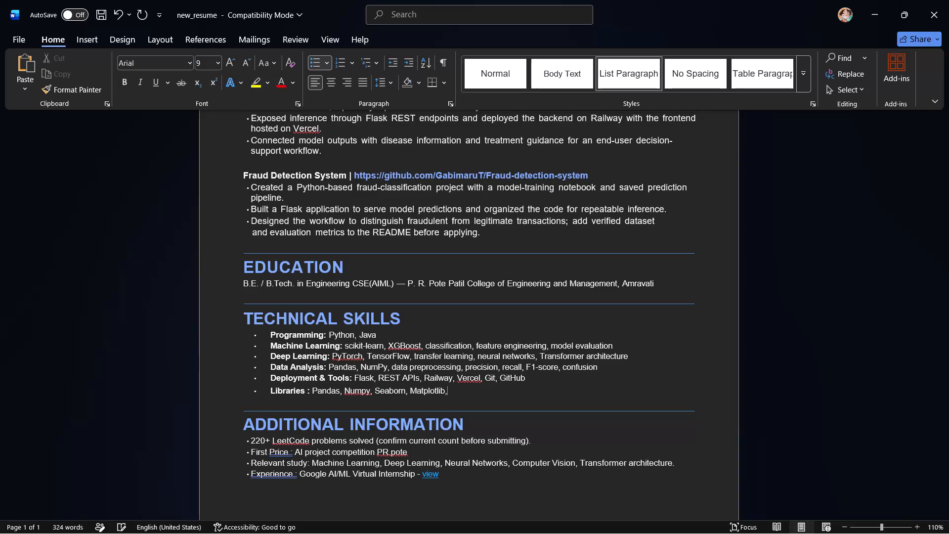
# Remove the trailing comma after Matplotlib in the Libraries bullet.
pyautogui.press('space')
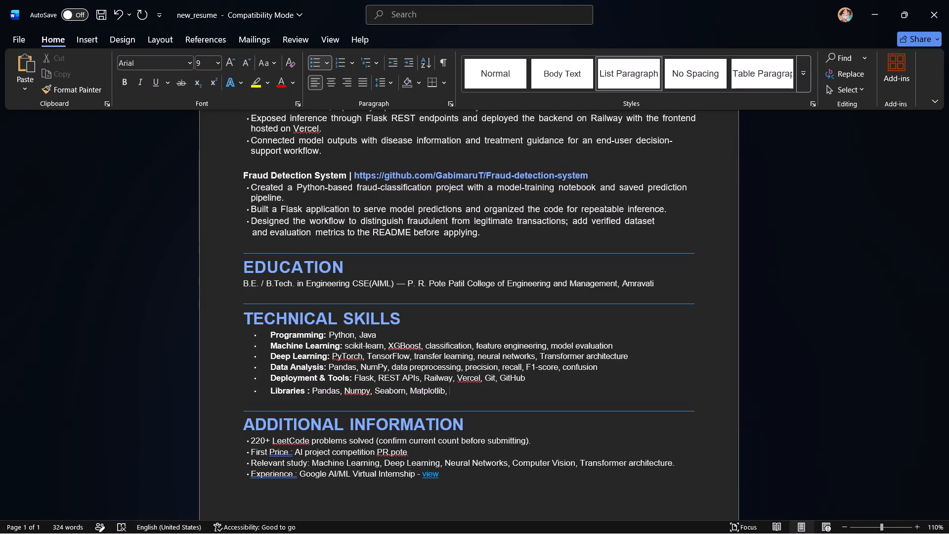
pyautogui.press('BackSpace')
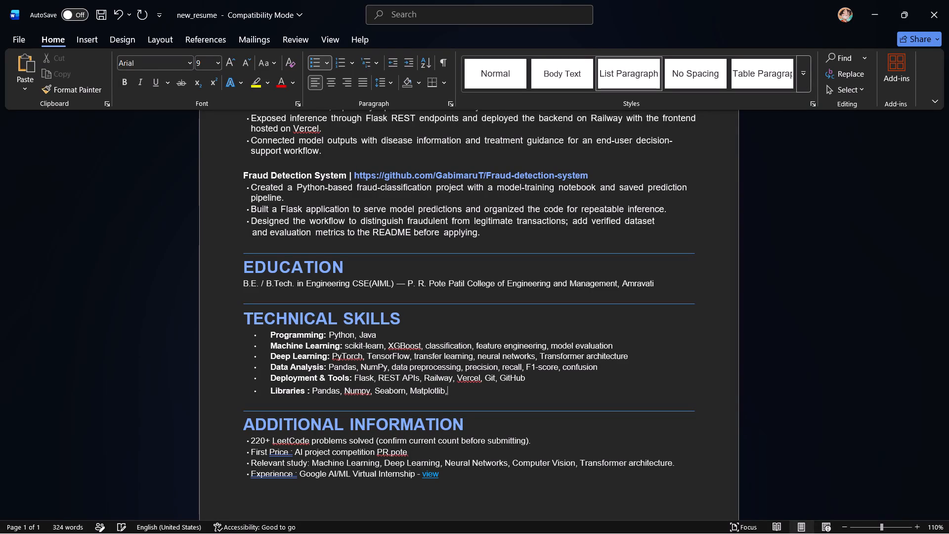
pyautogui.press('BackSpace')
# Save a copy of the resume as a PDF named new_resume1 in the Downloads folder.
pyautogui.scroll(7, 537, 375)
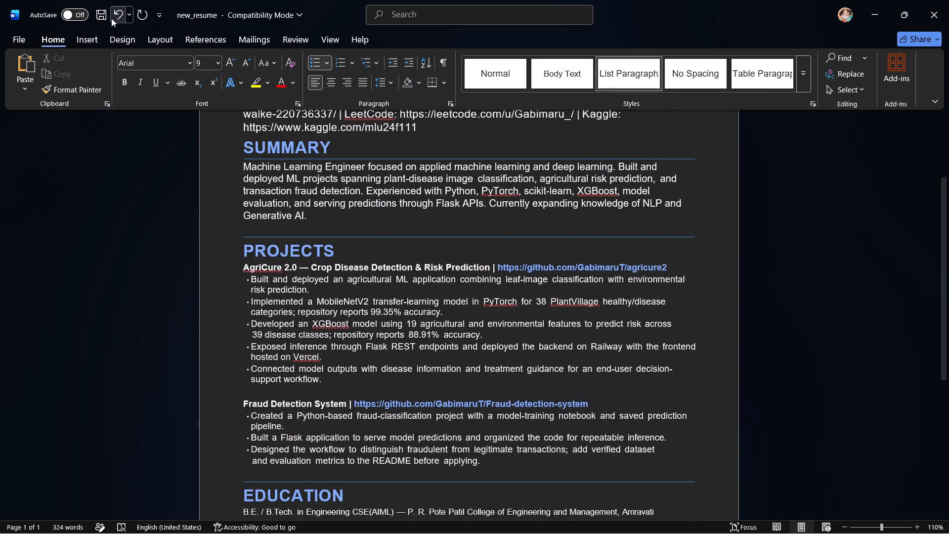
pyautogui.click(11, 36)
pyautogui.click(43, 199)
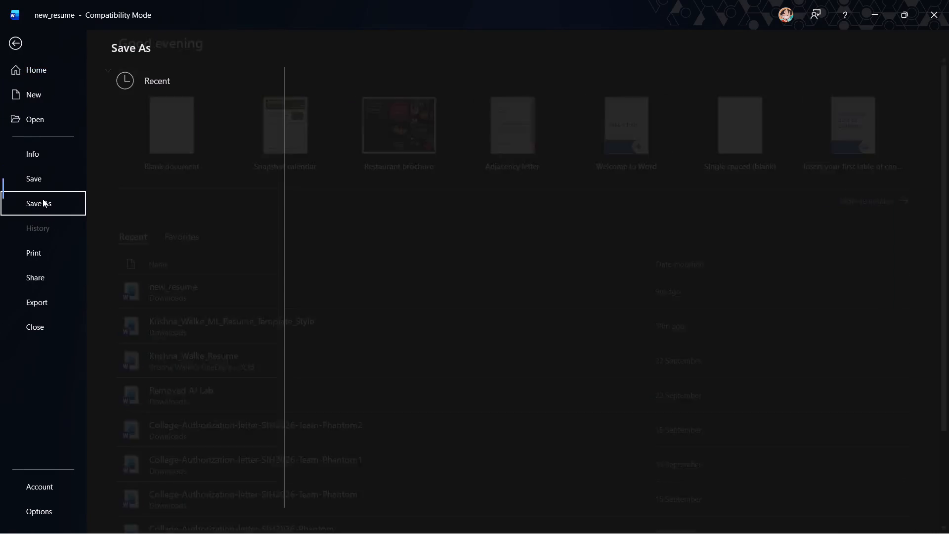
pyautogui.click(358, 150)
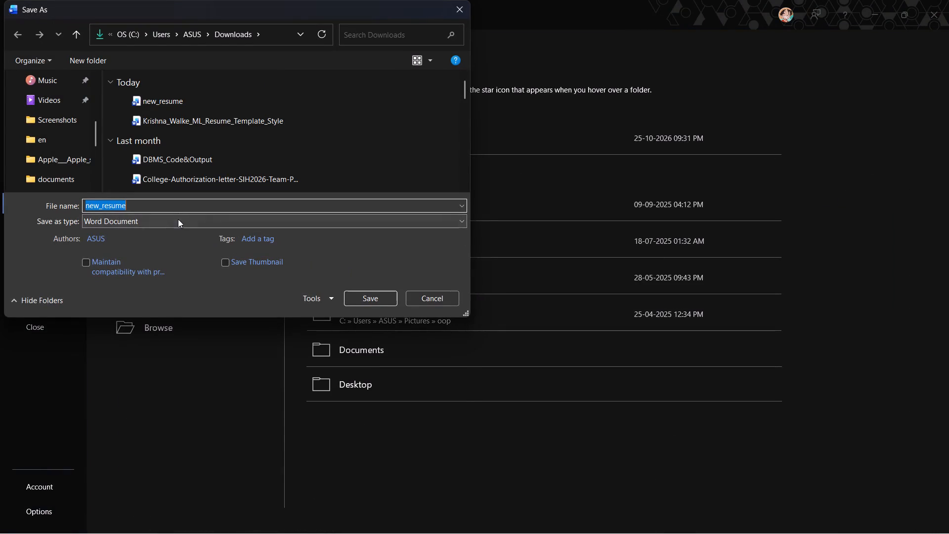
pyautogui.click(178, 220)
pyautogui.click(161, 289)
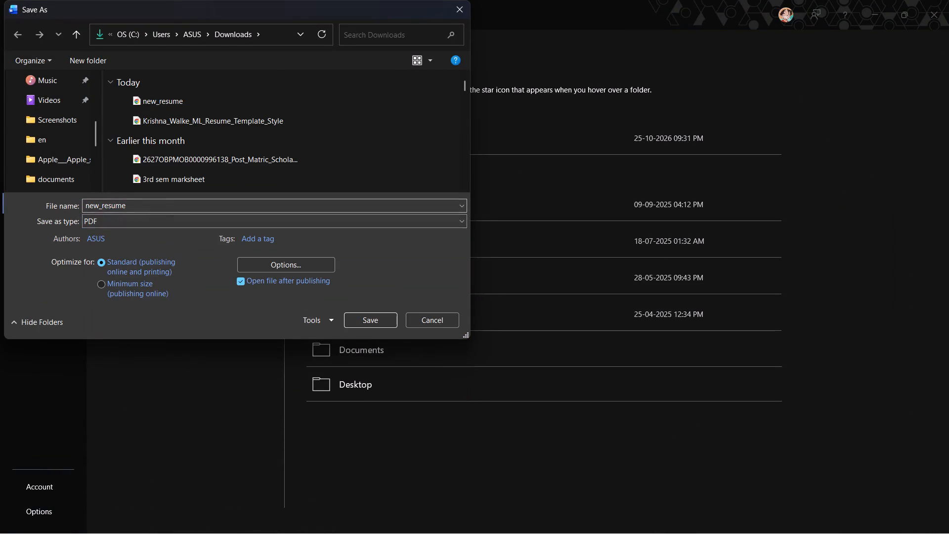
pyautogui.click(130, 205)
pyautogui.click(130, 205)
pyautogui.press('1')
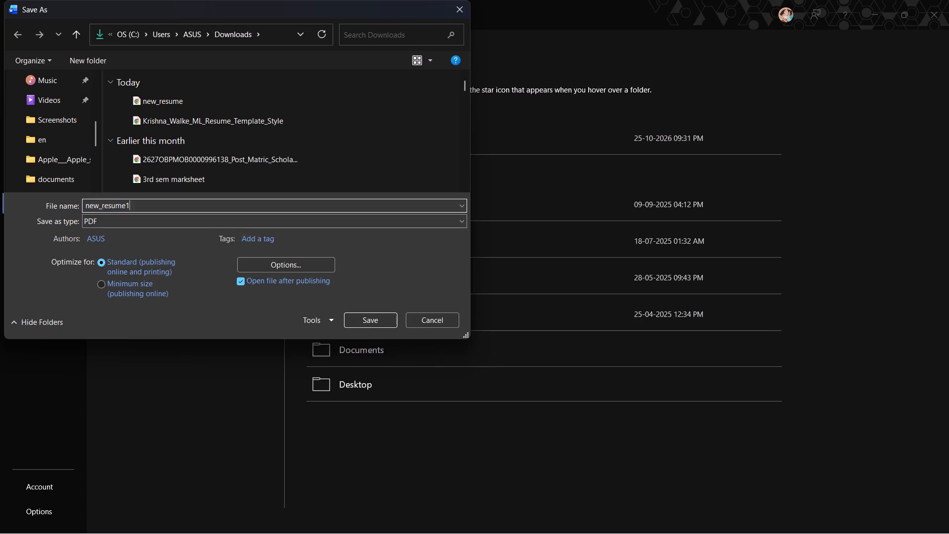
pyautogui.click(371, 320)
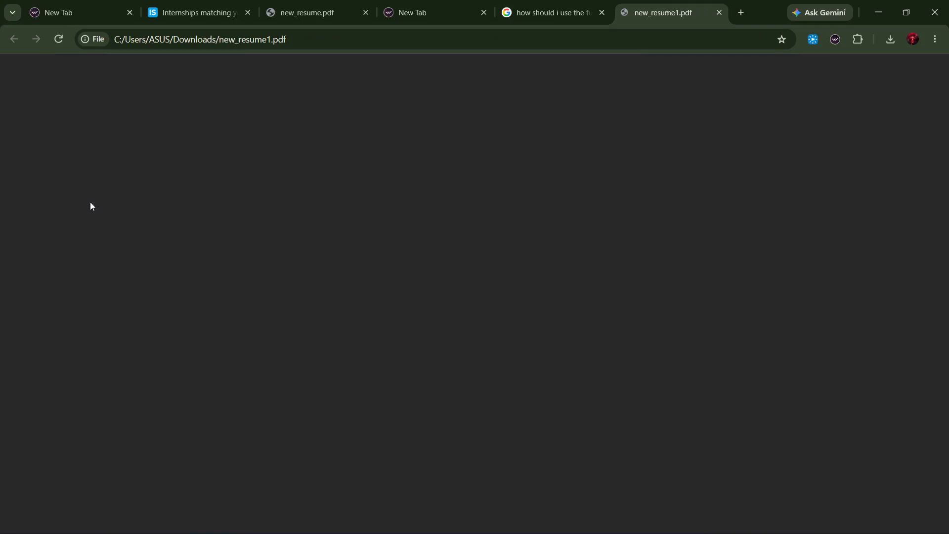
# Switch back to Word, save the new_resume document and close it.
pyautogui.hotkey('alt', 'Tab')
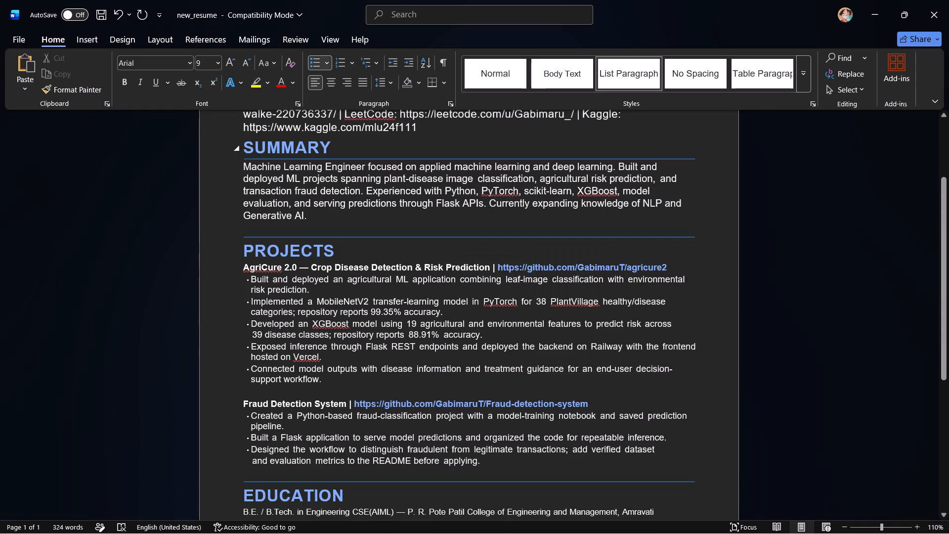
pyautogui.hotkey('ctrl', 's')
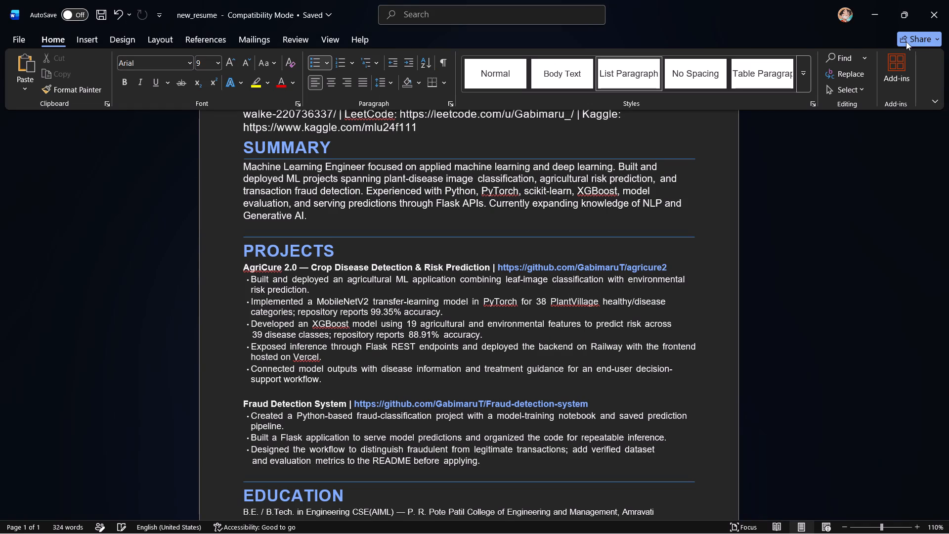
pyautogui.click(948, 0)
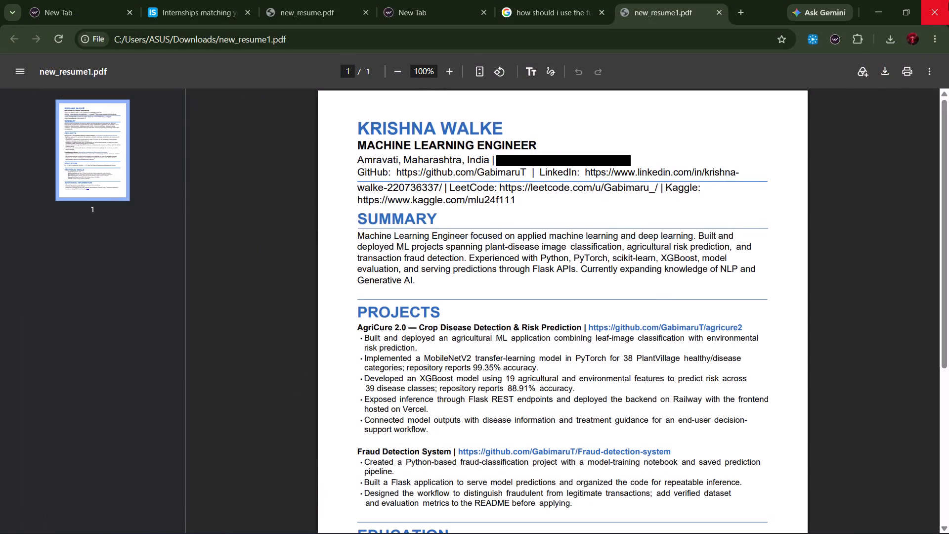
# Close the browser window showing new_resume1.pdf.
pyautogui.click(948, 2)
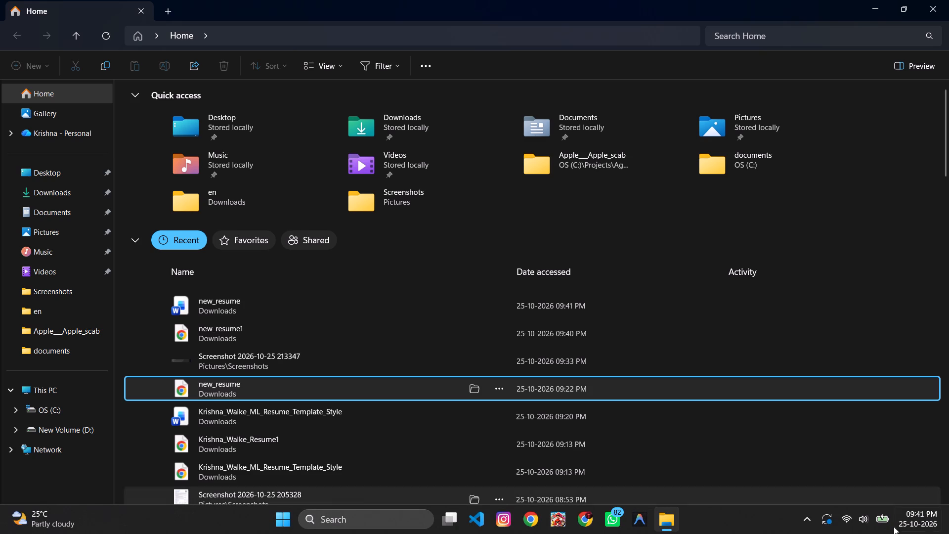
# Refresh the available Wi-Fi networks, connect the computer to the Redmi 12 5G network, and return to File Explorer.
pyautogui.click(860, 533)
pyautogui.click(784, 275)
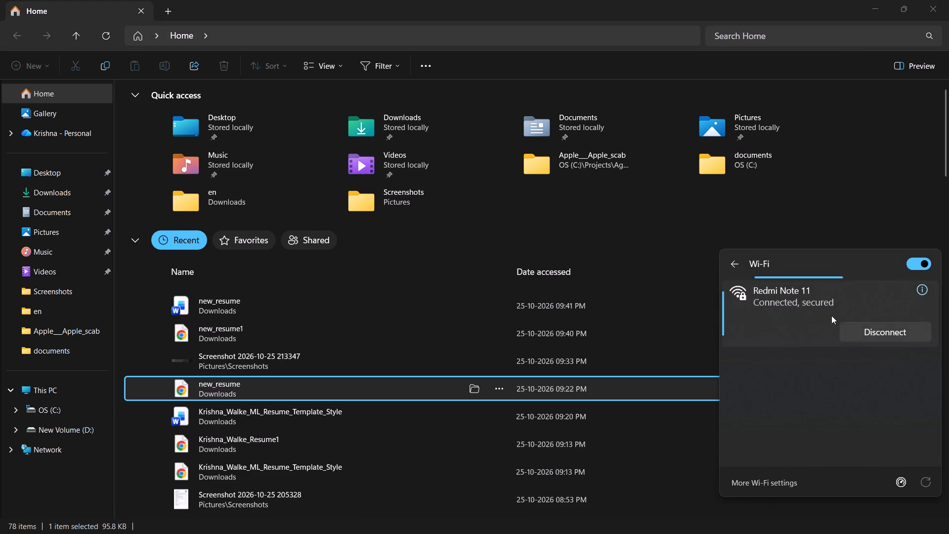
pyautogui.doubleClick(931, 481)
pyautogui.doubleClick(928, 475)
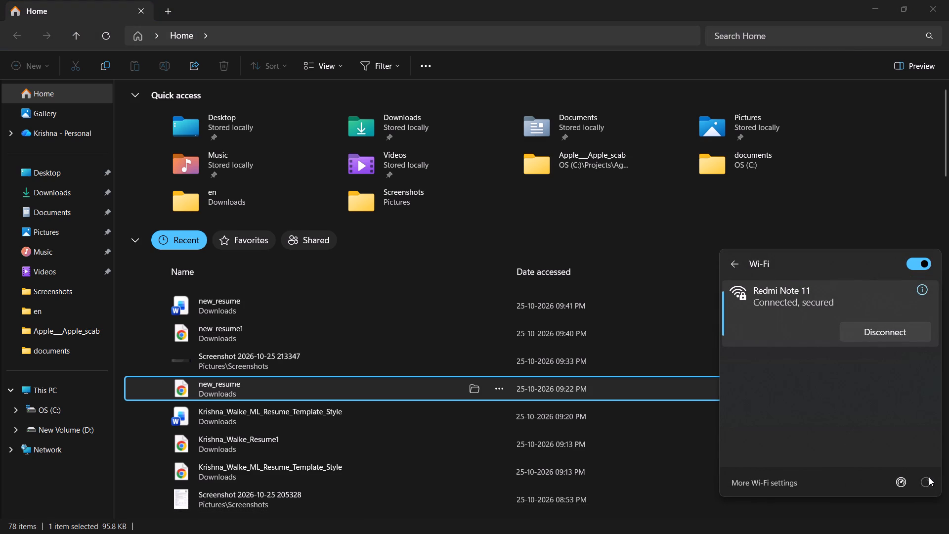
pyautogui.click(928, 477)
pyautogui.tripleClick(928, 477)
pyautogui.tripleClick(929, 477)
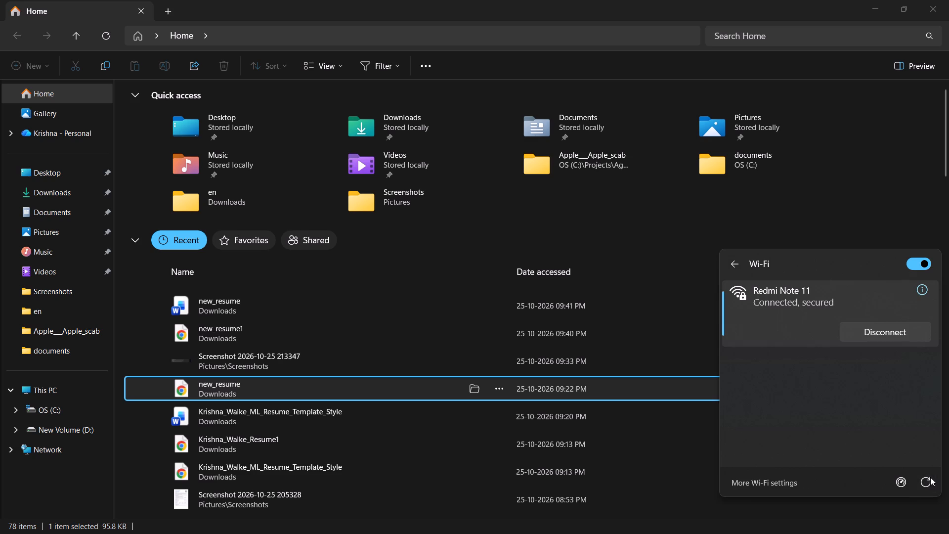
pyautogui.doubleClick(929, 480)
pyautogui.tripleClick(929, 481)
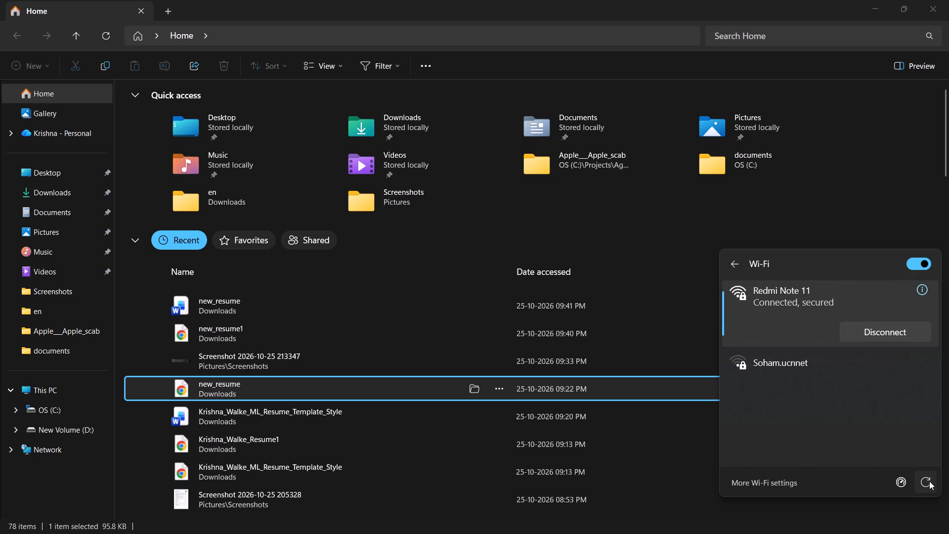
pyautogui.doubleClick(929, 481)
pyautogui.click(846, 369)
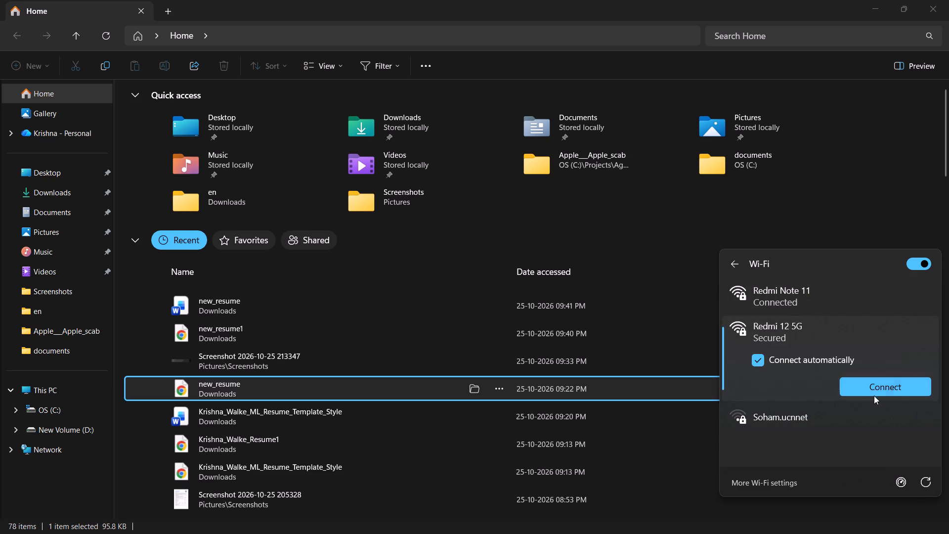
pyautogui.click(874, 389)
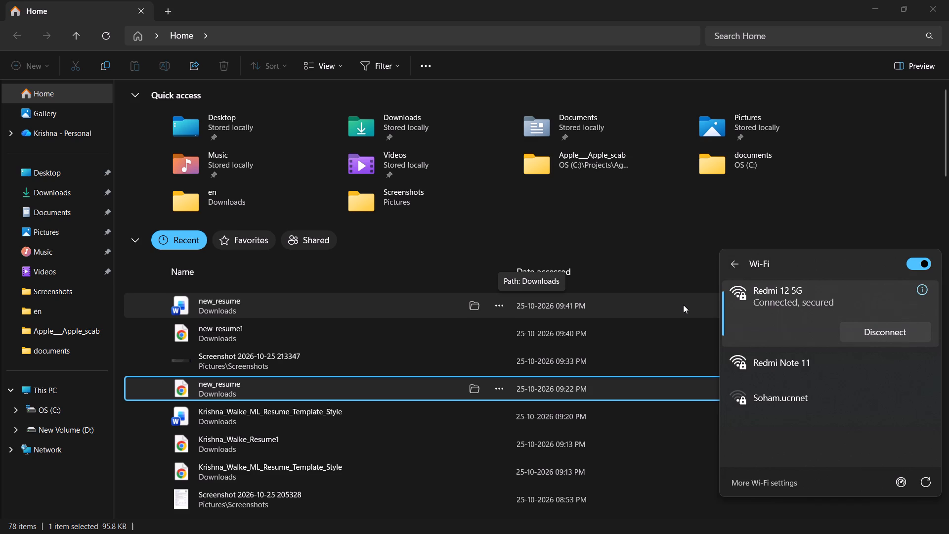
pyautogui.scroll(1, 683, 304)
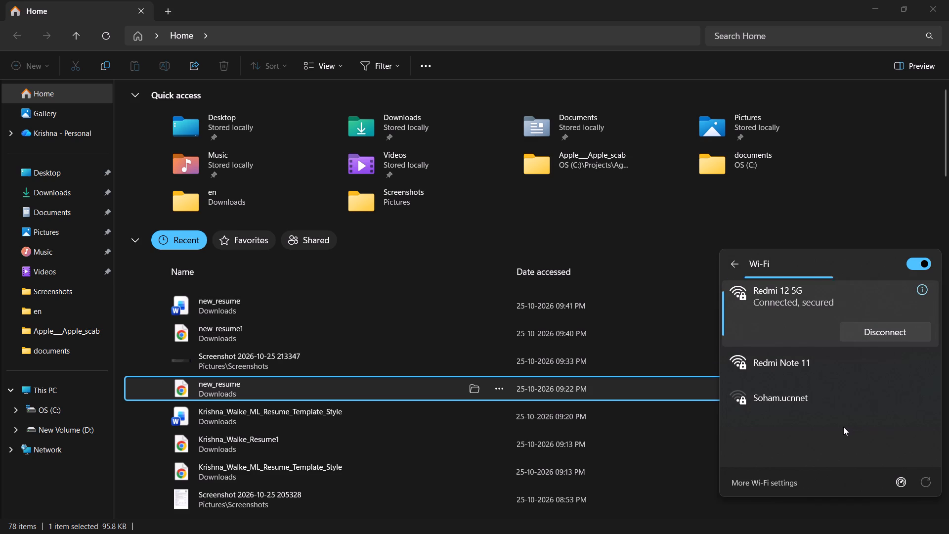
pyautogui.hotkey('alt', 'Tab')
pyautogui.hotkey('alt', 'Tab')
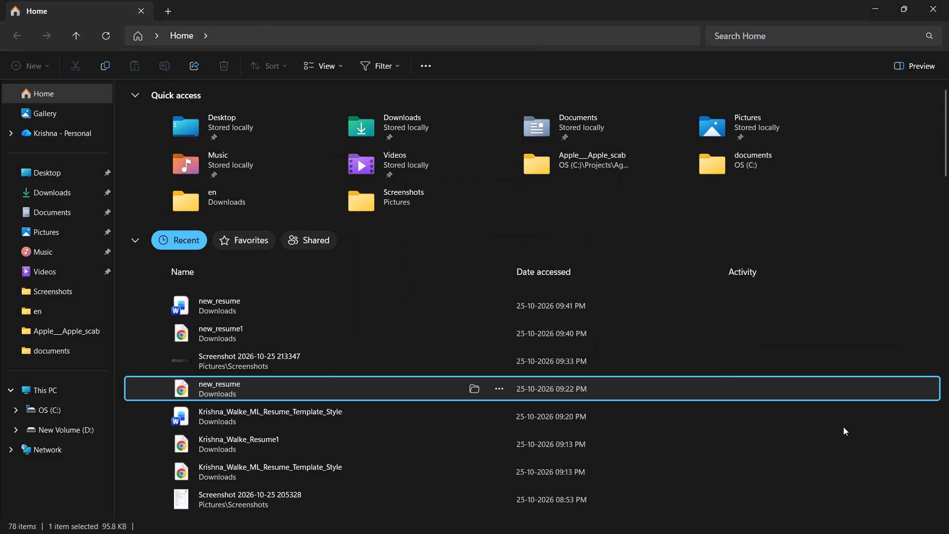